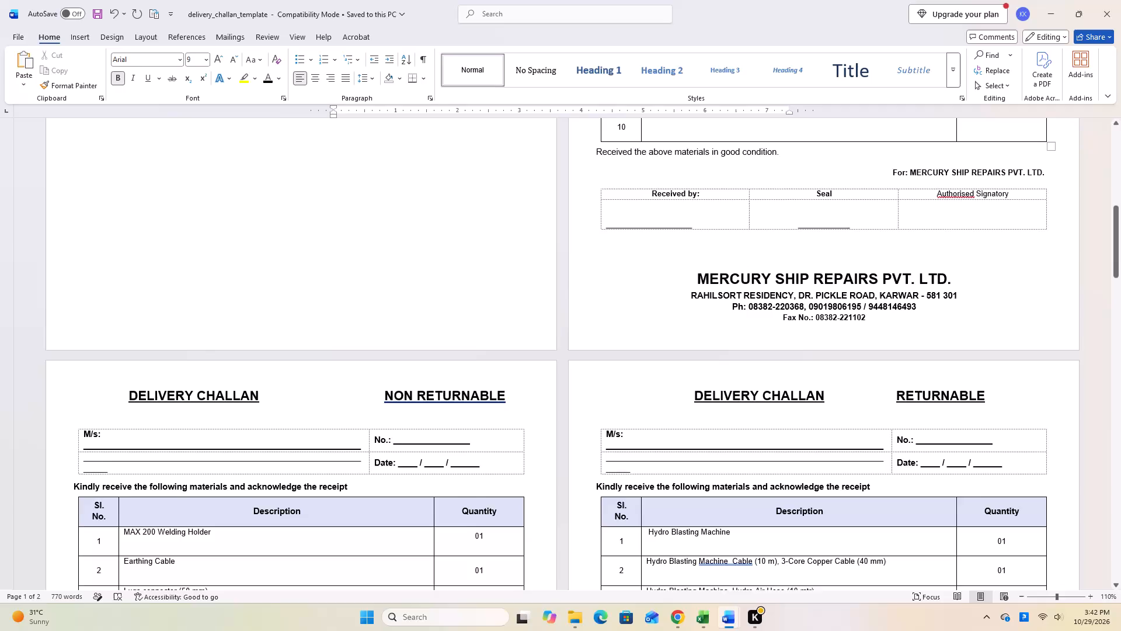
Switch to the Wintech_Delivery_Challan_Editable - 3 document, check its pages, and close it.
{"action": "left_click", "coordinate": [833, 578]}
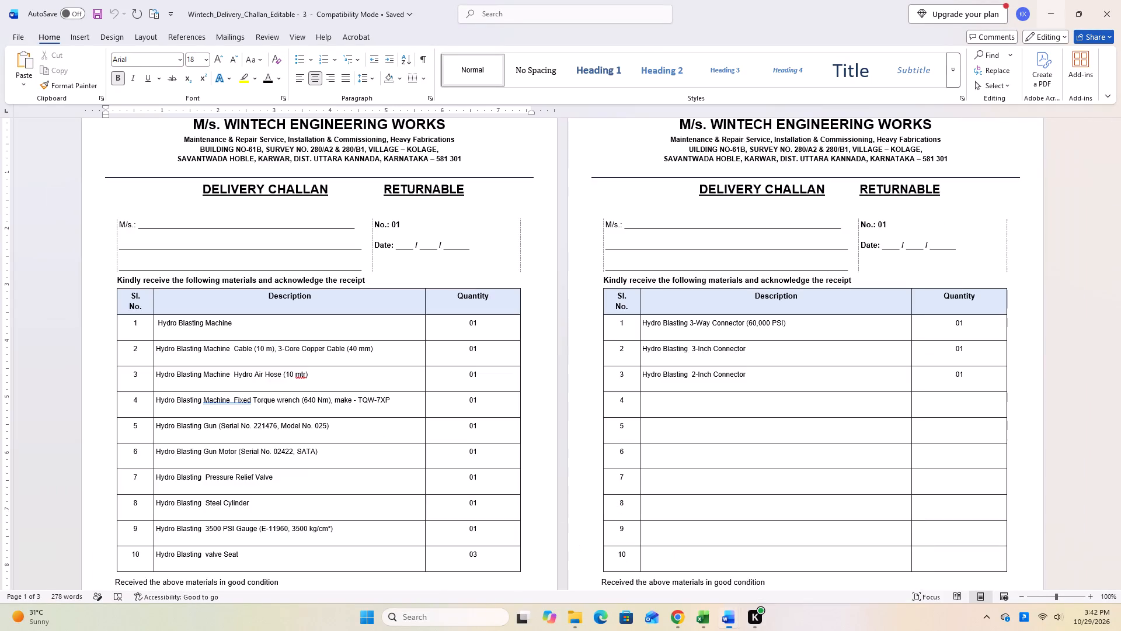
{"action": "scroll", "coordinate": [671, 472], "scroll_direction": "down", "scroll_amount": 10}
{"action": "scroll", "coordinate": [671, 471], "scroll_direction": "up", "scroll_amount": 19}
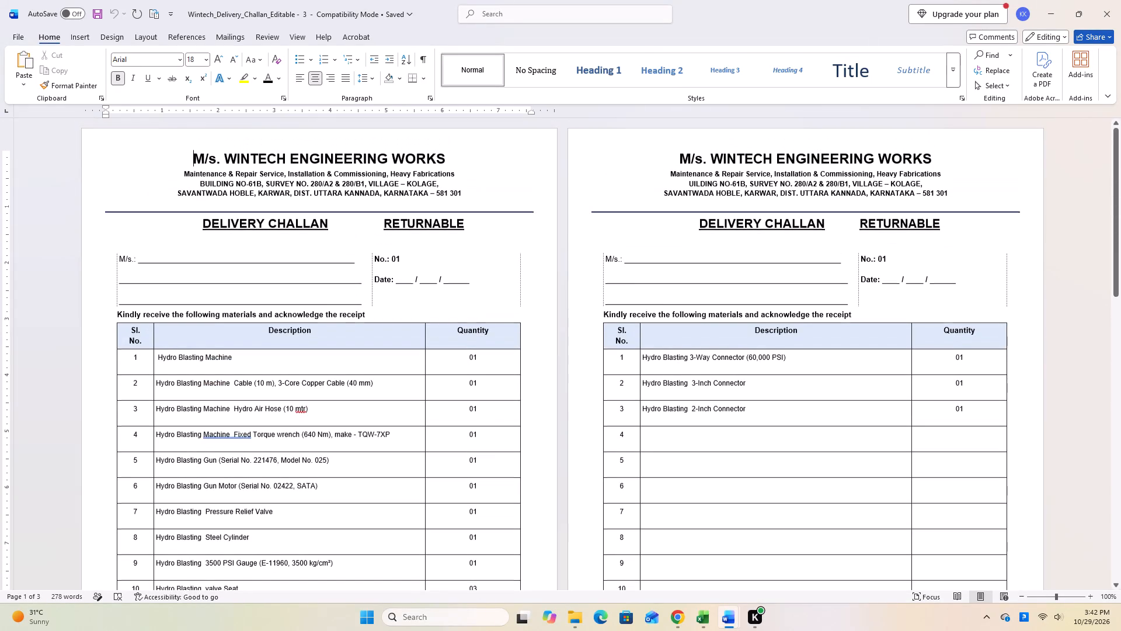
{"action": "left_click", "coordinate": [1120, 16]}
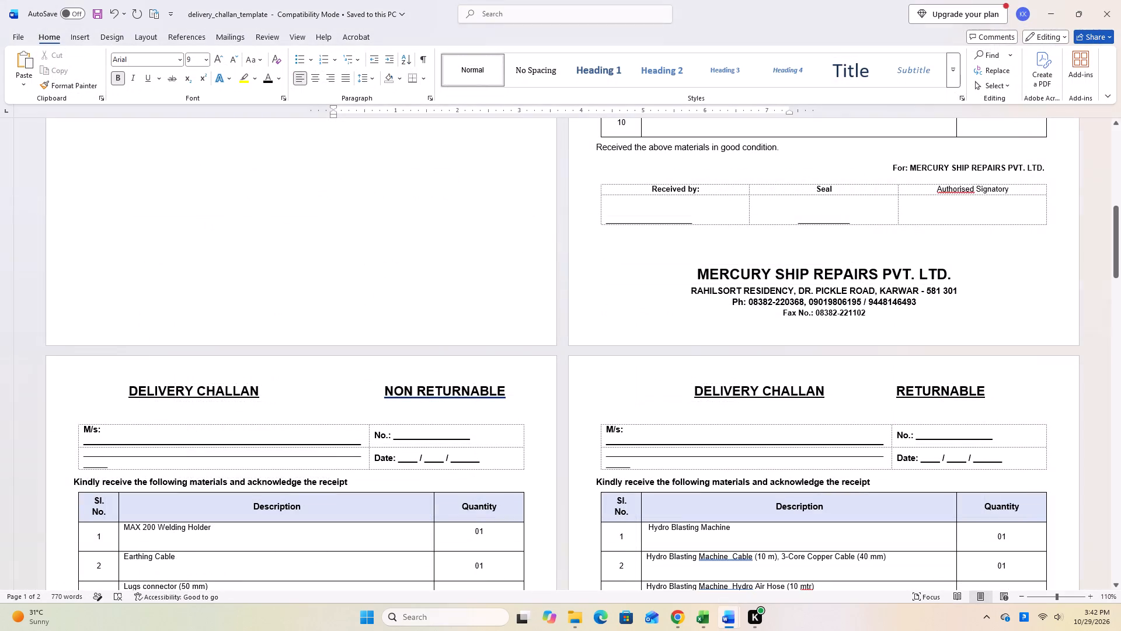
Open Wintech_Delivery_Challan_Editable - 1 from the Passes folder and look through its pages.
{"action": "left_click", "coordinate": [570, 612]}
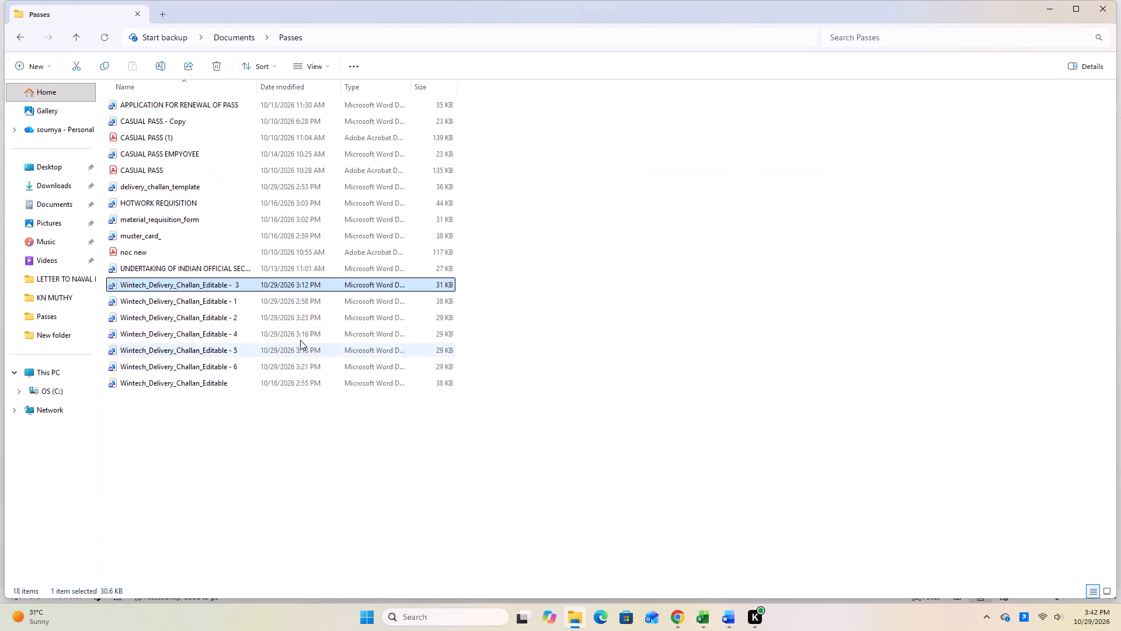
{"action": "triple_click", "coordinate": [344, 303]}
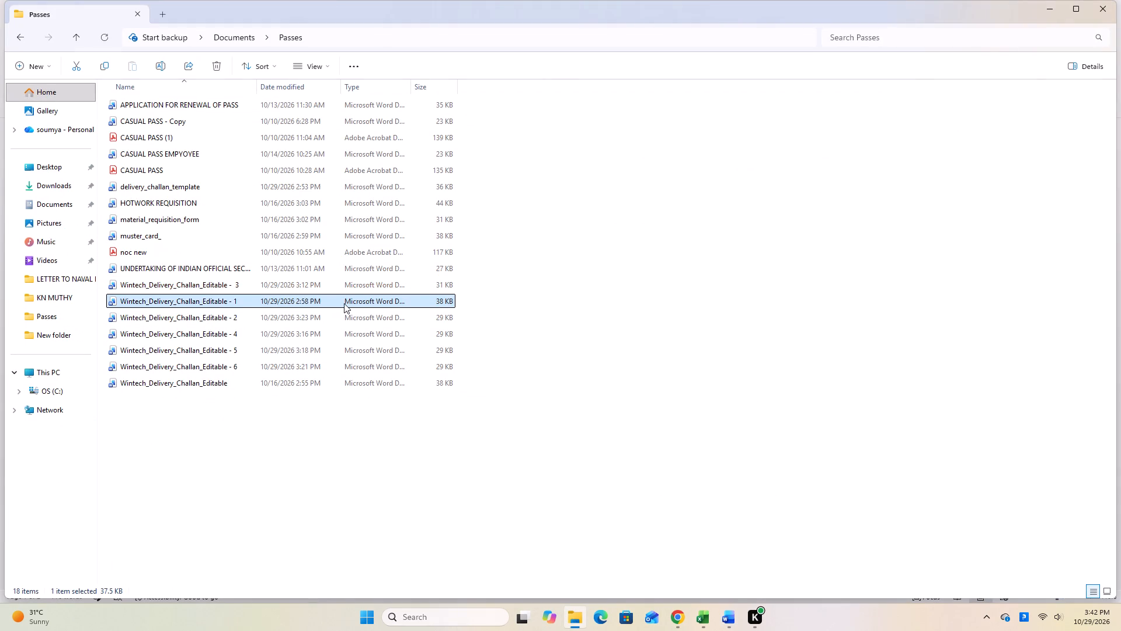
{"action": "double_click", "coordinate": [387, 296]}
{"action": "double_click", "coordinate": [388, 299]}
{"action": "scroll", "coordinate": [697, 414], "scroll_direction": "down", "scroll_amount": 15}
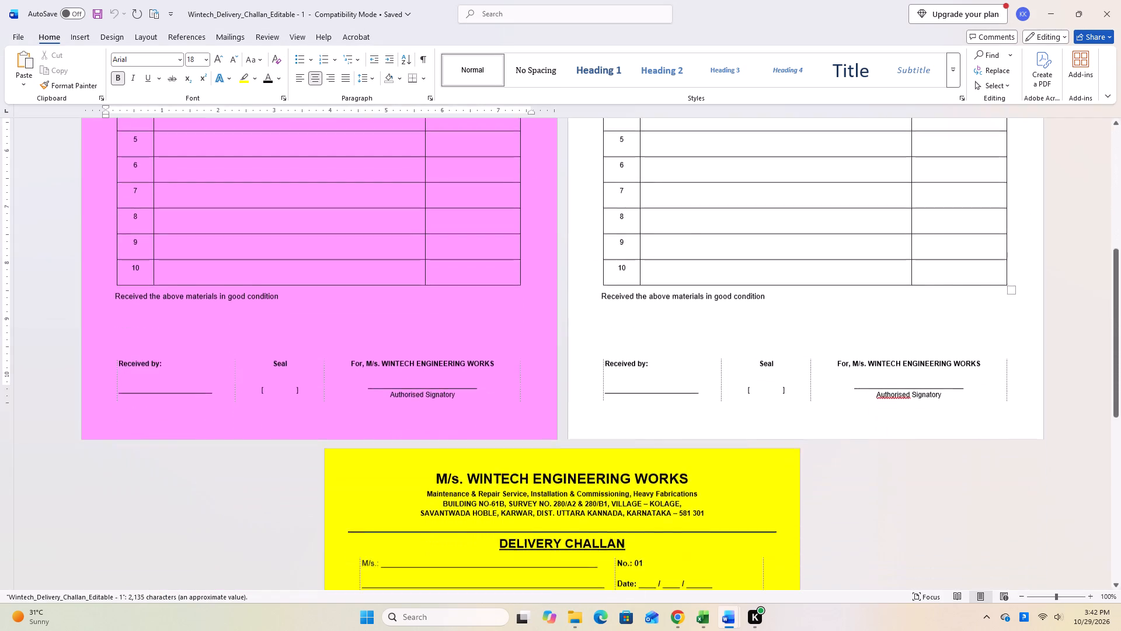
{"action": "scroll", "coordinate": [697, 414], "scroll_direction": "down", "scroll_amount": 3}
{"action": "scroll", "coordinate": [697, 414], "scroll_direction": "up", "scroll_amount": 19}
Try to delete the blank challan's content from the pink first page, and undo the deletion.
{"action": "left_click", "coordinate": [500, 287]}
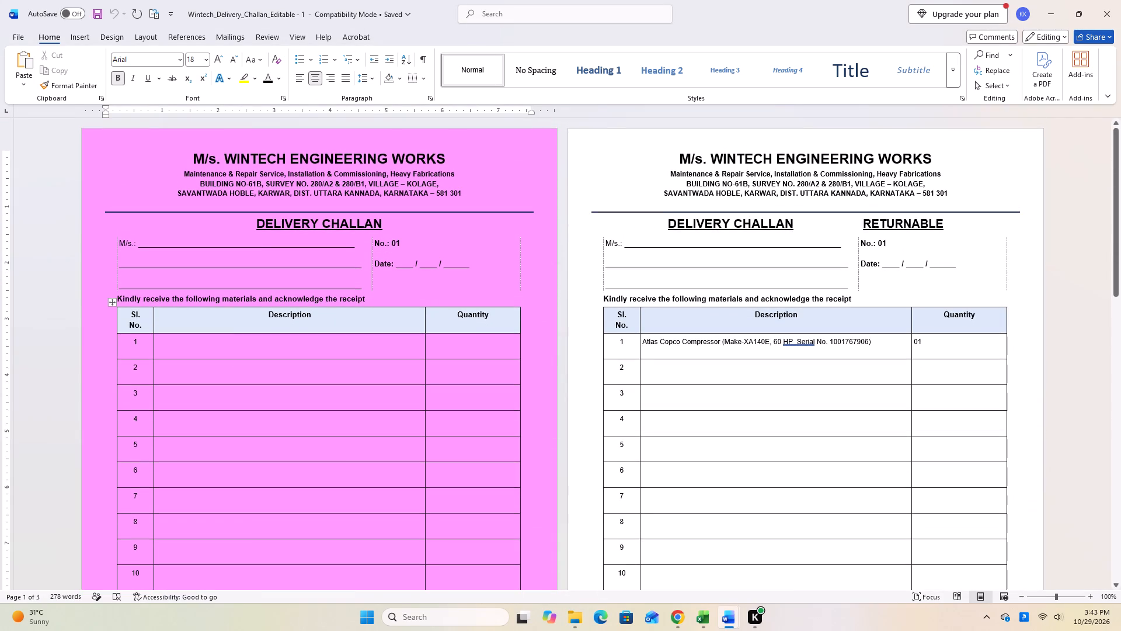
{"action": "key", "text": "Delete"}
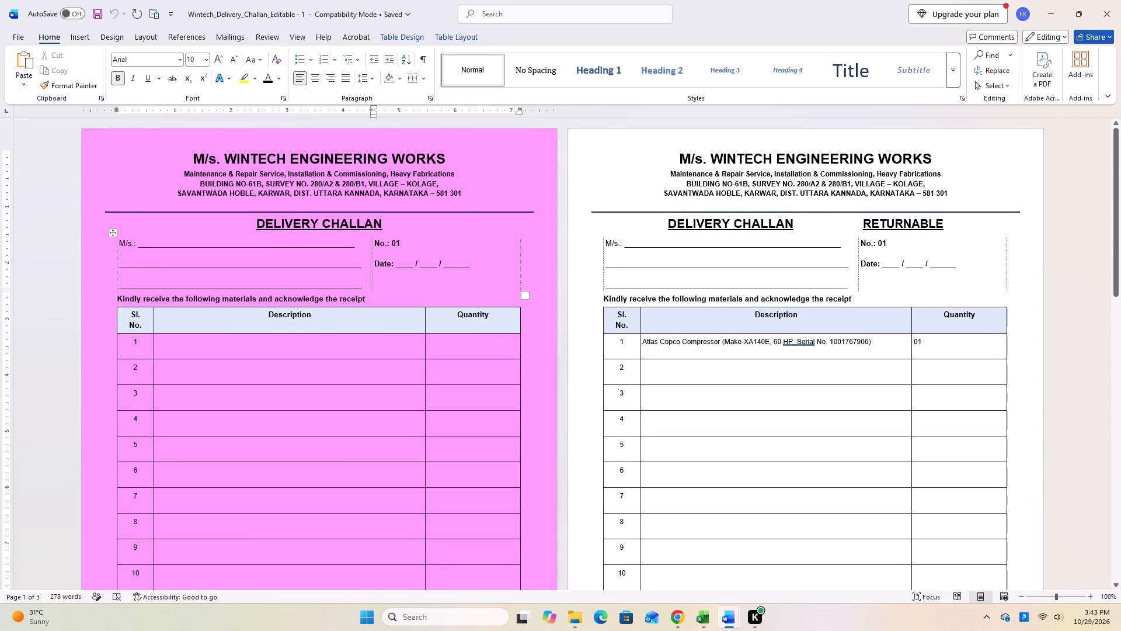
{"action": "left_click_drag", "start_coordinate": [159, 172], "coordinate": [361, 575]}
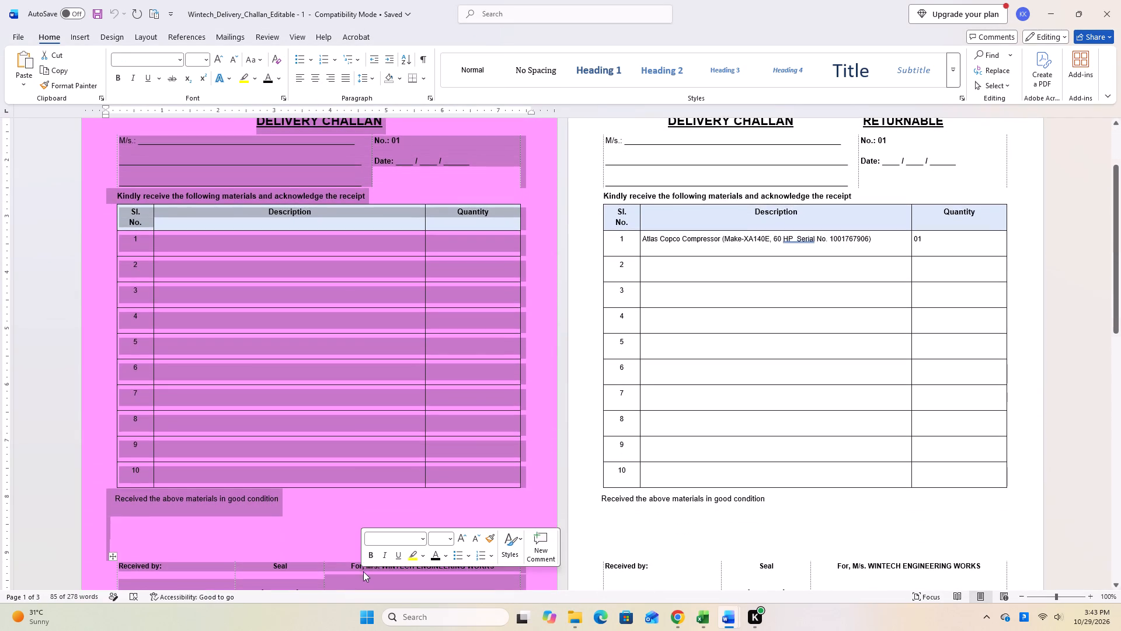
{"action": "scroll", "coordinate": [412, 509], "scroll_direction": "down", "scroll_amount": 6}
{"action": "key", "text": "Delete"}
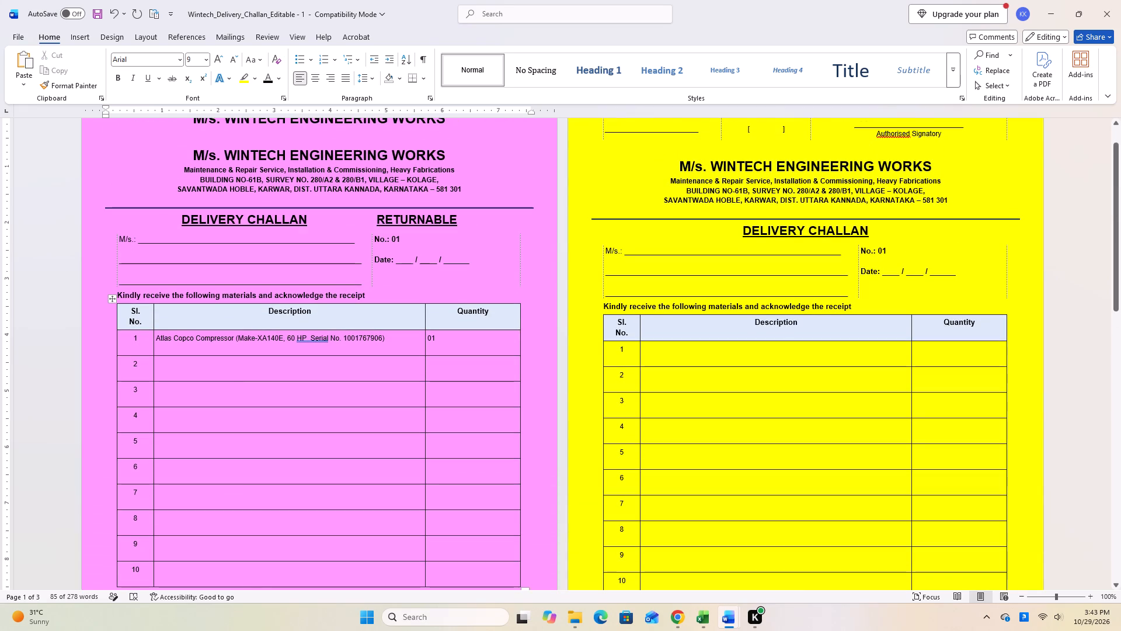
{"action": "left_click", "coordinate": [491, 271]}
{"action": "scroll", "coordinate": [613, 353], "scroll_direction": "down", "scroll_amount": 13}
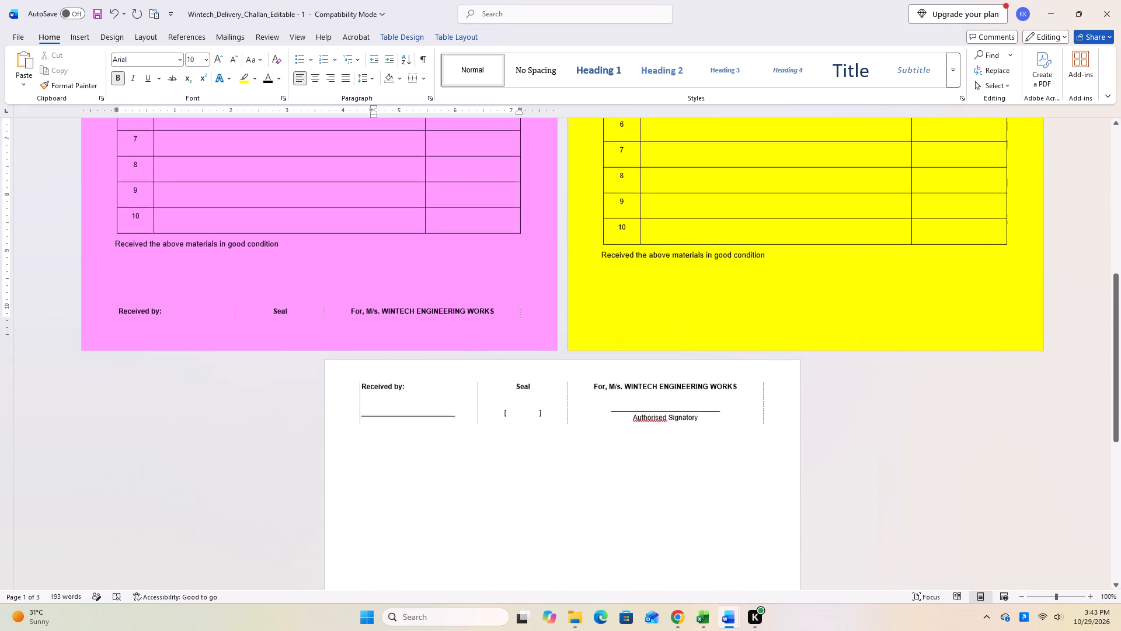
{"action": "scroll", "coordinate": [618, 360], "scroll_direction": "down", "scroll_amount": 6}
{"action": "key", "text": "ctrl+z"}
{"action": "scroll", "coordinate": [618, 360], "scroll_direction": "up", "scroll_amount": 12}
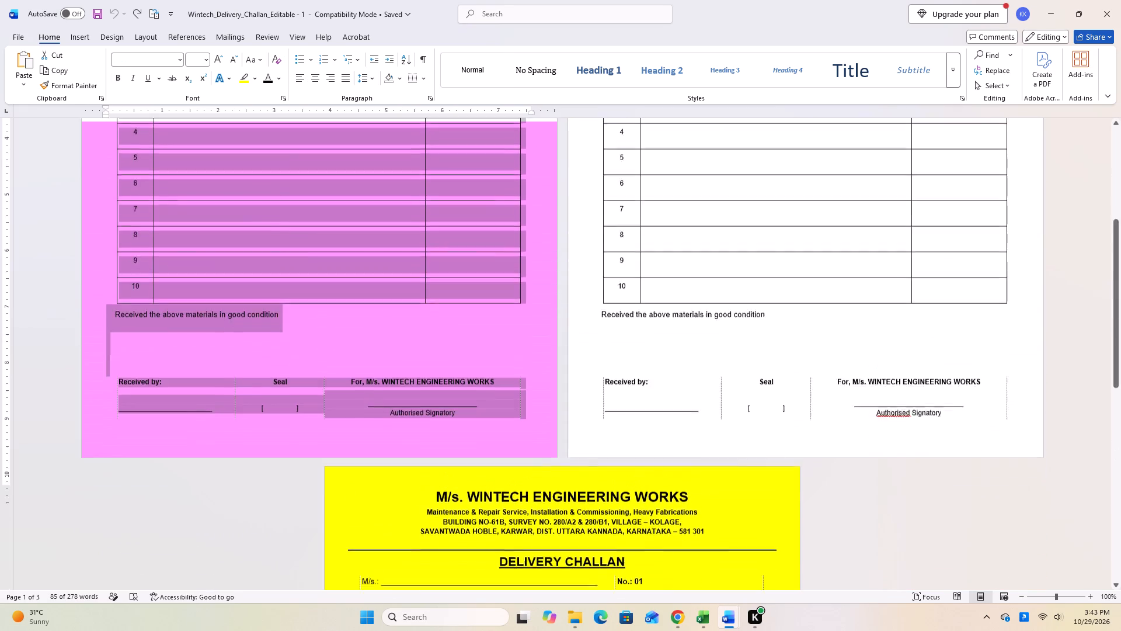
Remove the pink background and the blank delivery challan from the first page.
{"action": "scroll", "coordinate": [618, 360], "scroll_direction": "up", "scroll_amount": 13}
{"action": "left_click", "coordinate": [535, 225]}
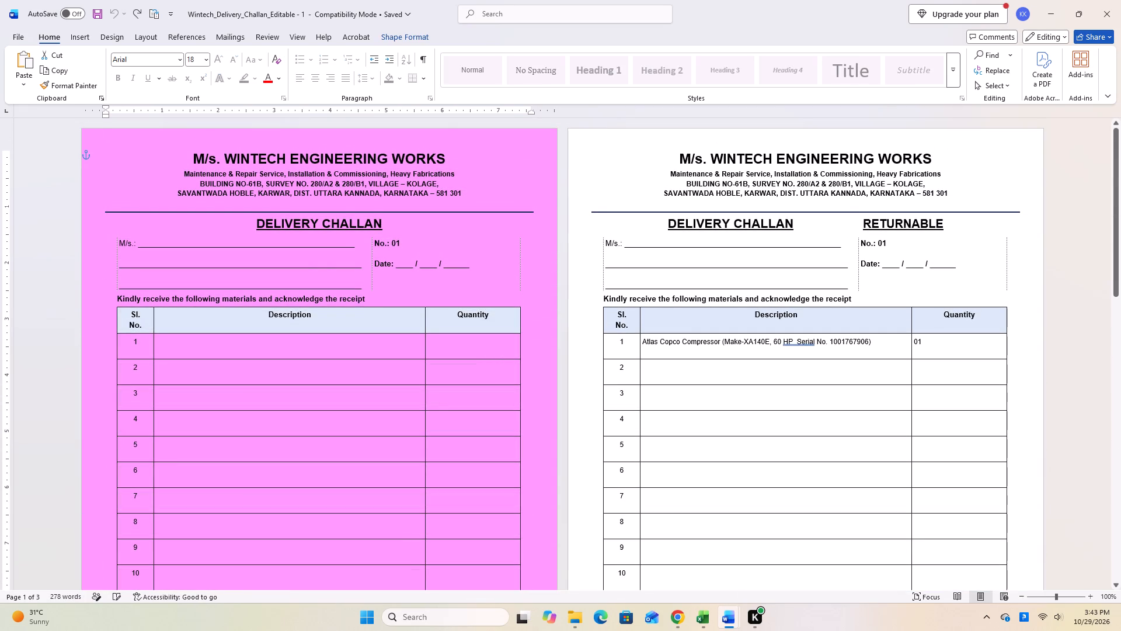
{"action": "key", "text": "Delete"}
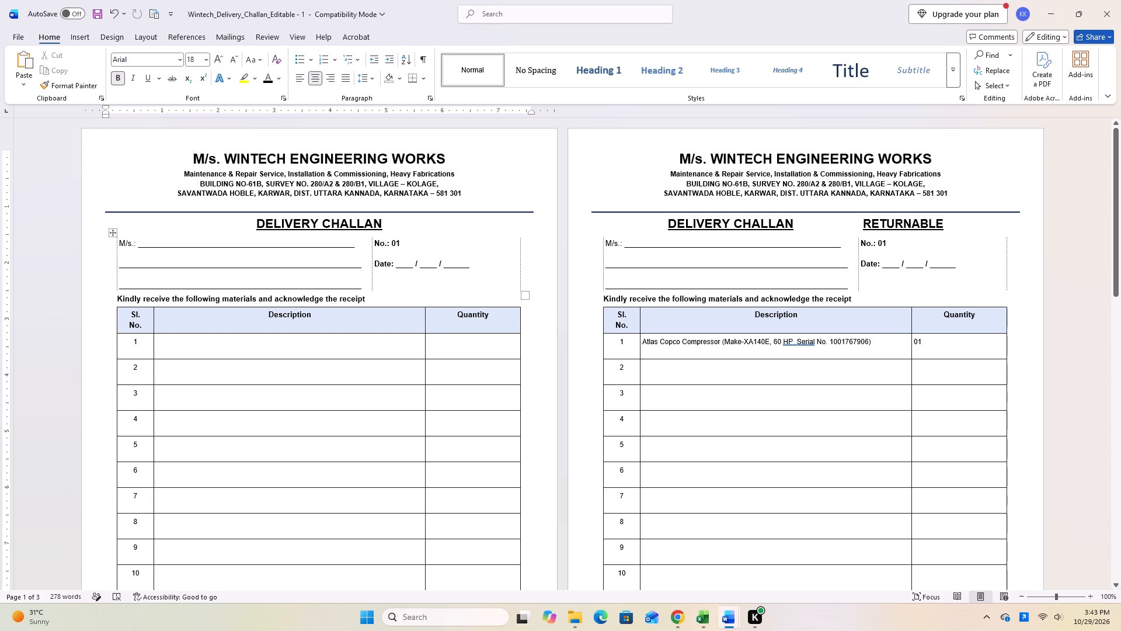
{"action": "left_click_drag", "start_coordinate": [194, 160], "coordinate": [357, 431]}
{"action": "key", "text": "Delete"}
Remove the yellow page's background, its blank delivery challan with signature block, and the leftover empty page.
{"action": "left_click", "coordinate": [624, 176]}
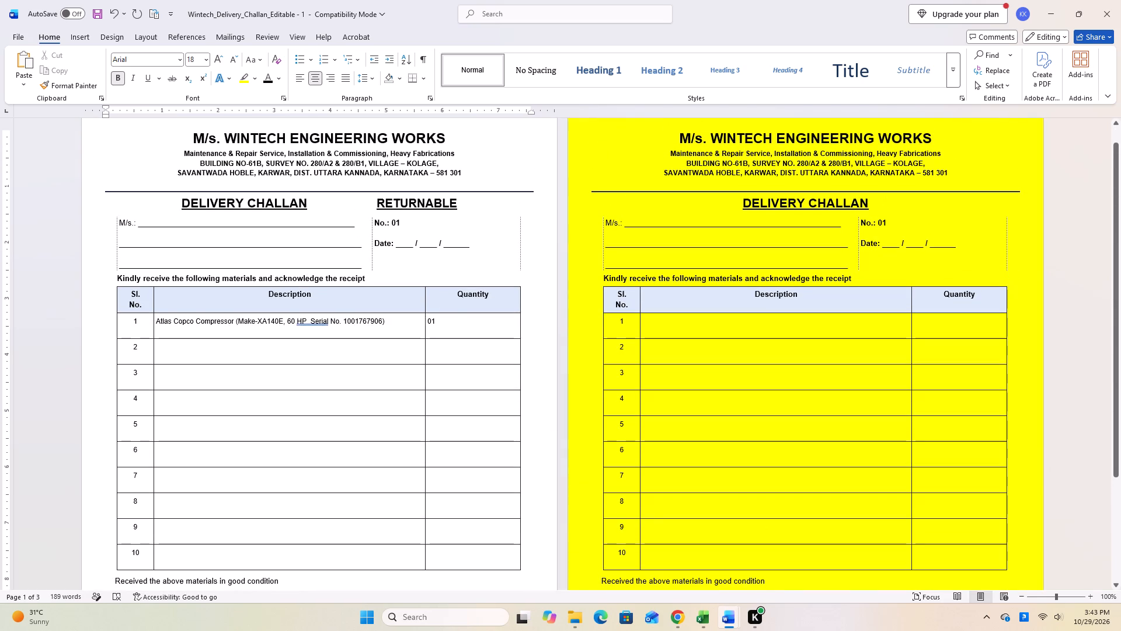
{"action": "key", "text": "Delete"}
{"action": "left_click_drag", "start_coordinate": [649, 141], "coordinate": [778, 543]}
{"action": "key", "text": "Delete"}
{"action": "scroll", "coordinate": [710, 386], "scroll_direction": "up", "scroll_amount": 6}
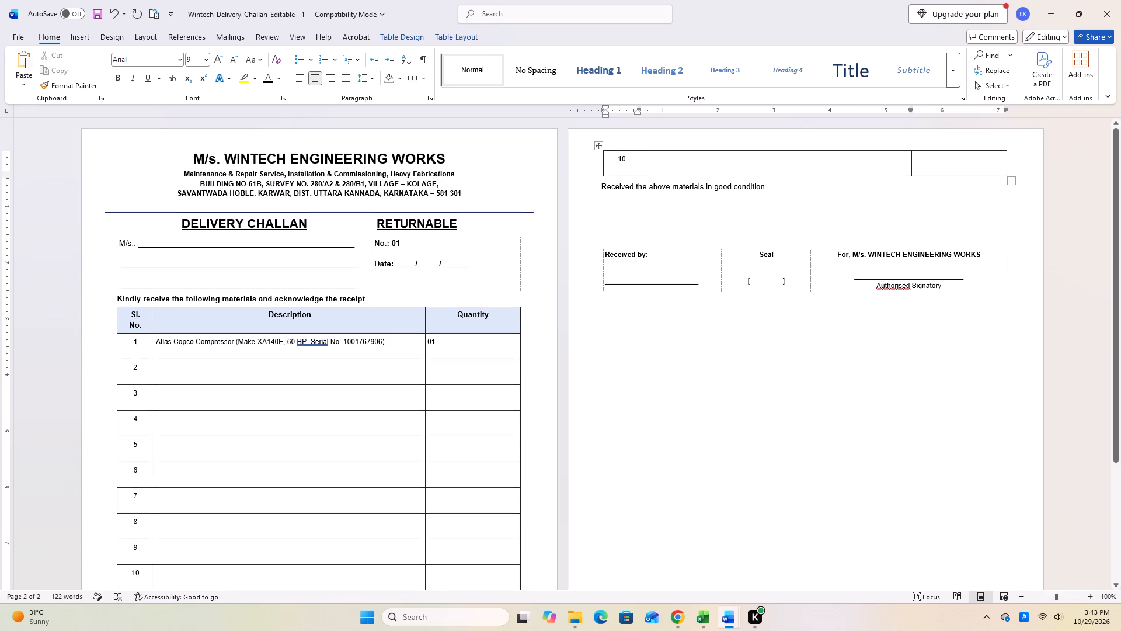
{"action": "scroll", "coordinate": [574, 405], "scroll_direction": "down", "scroll_amount": 4}
{"action": "scroll", "coordinate": [574, 405], "scroll_direction": "up", "scroll_amount": 4}
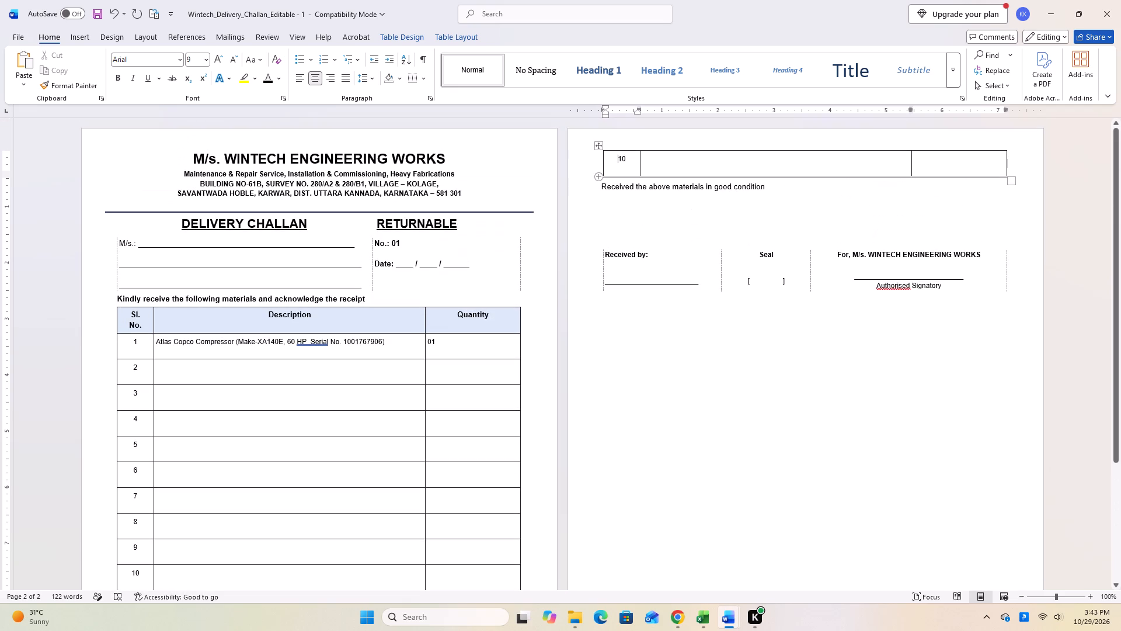
{"action": "left_click_drag", "start_coordinate": [591, 153], "coordinate": [795, 289]}
{"action": "key", "text": "Delete"}
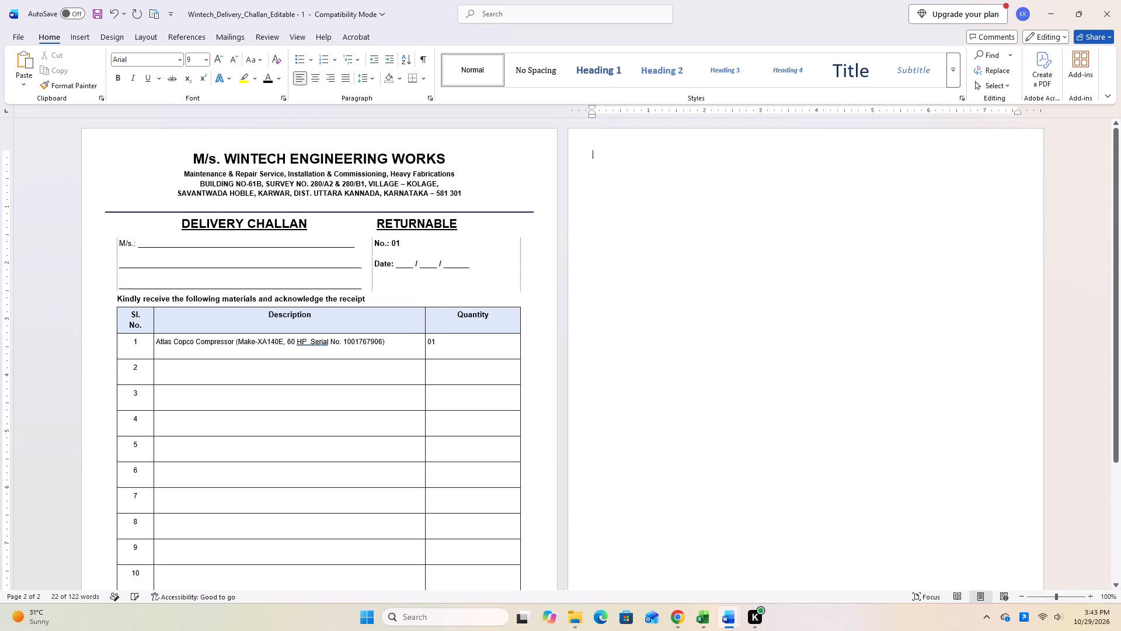
{"action": "key", "text": "Delete"}
Check the remaining RETURNABLE challan from top to bottom and save the document.
{"action": "scroll", "coordinate": [636, 342], "scroll_direction": "down", "scroll_amount": 4}
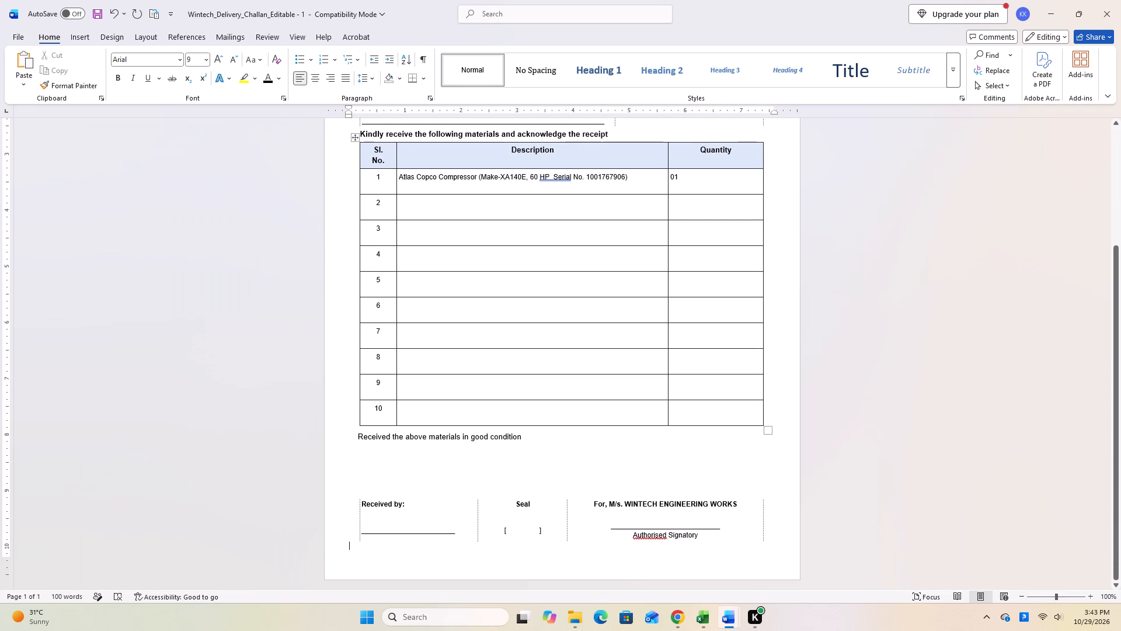
{"action": "scroll", "coordinate": [636, 342], "scroll_direction": "up", "scroll_amount": 1}
{"action": "scroll", "coordinate": [636, 342], "scroll_direction": "down", "scroll_amount": 2}
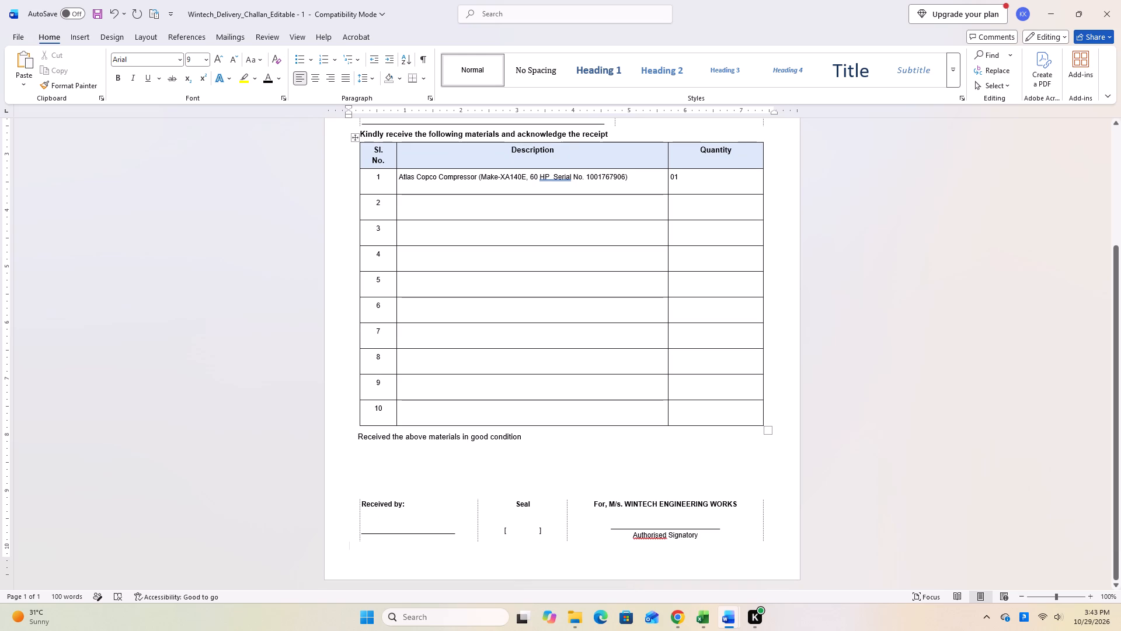
{"action": "scroll", "coordinate": [635, 344], "scroll_direction": "up", "scroll_amount": 5}
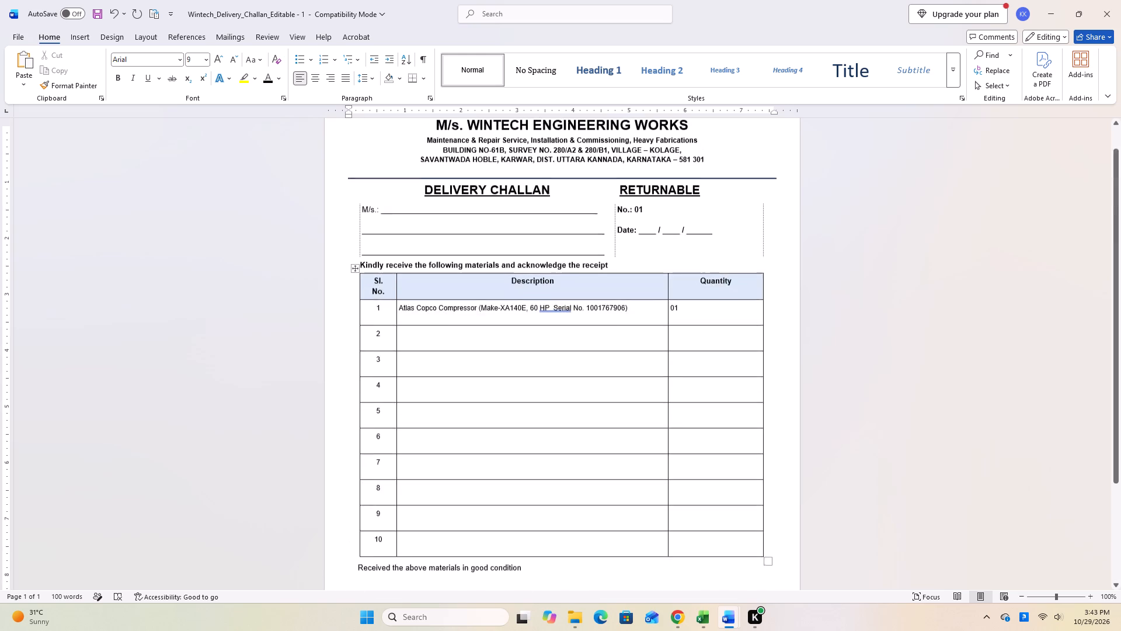
{"action": "scroll", "coordinate": [635, 344], "scroll_direction": "up", "scroll_amount": 5}
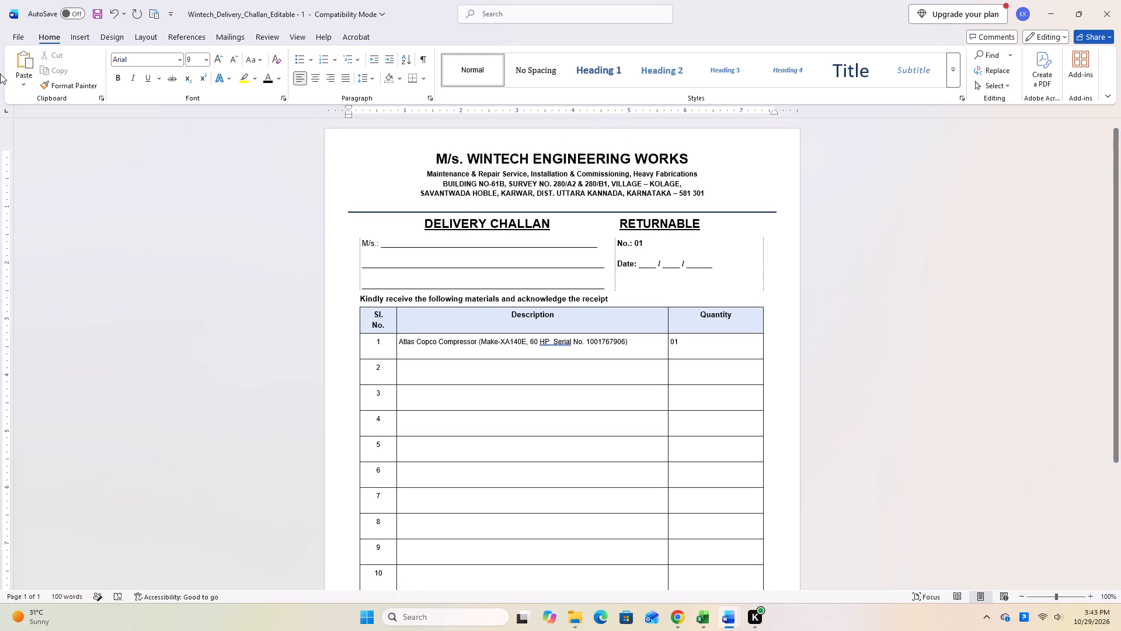
{"action": "double_click", "coordinate": [92, 17]}
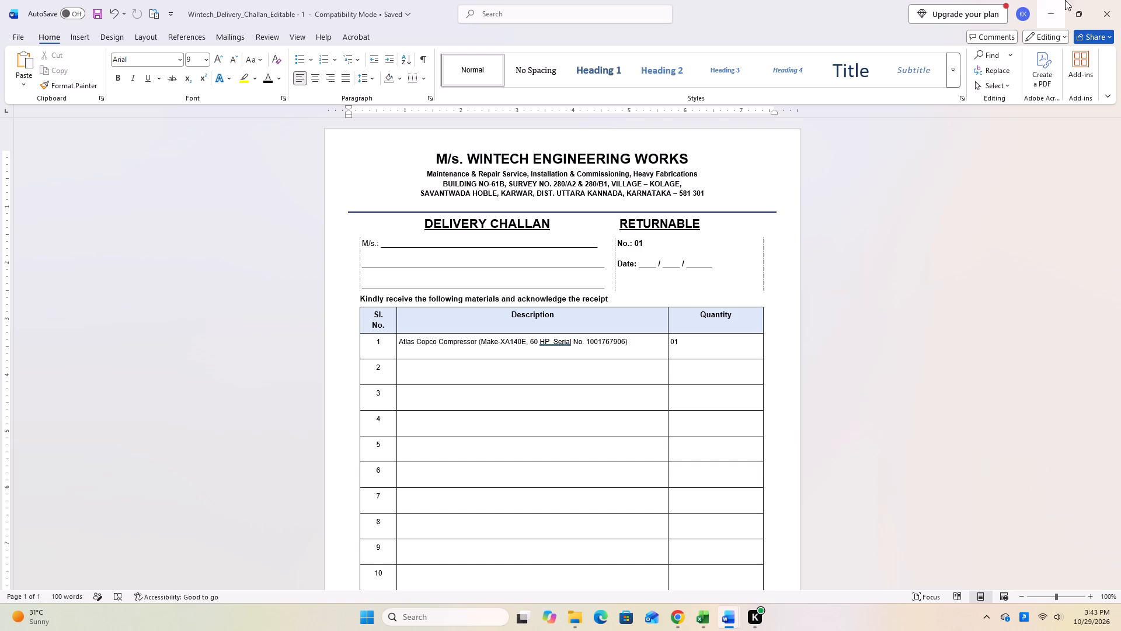
Check the challan's print preview and return to the document without printing.
{"action": "key", "text": "ctrl+p"}
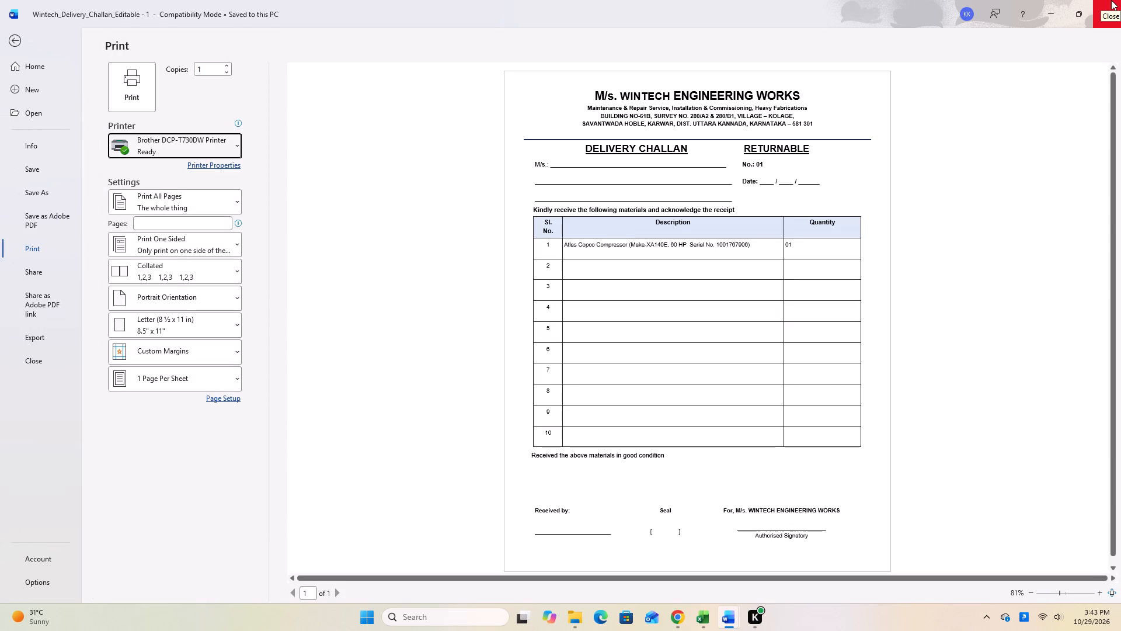
{"action": "scroll", "coordinate": [1111, 0], "scroll_direction": "up", "scroll_amount": 1}
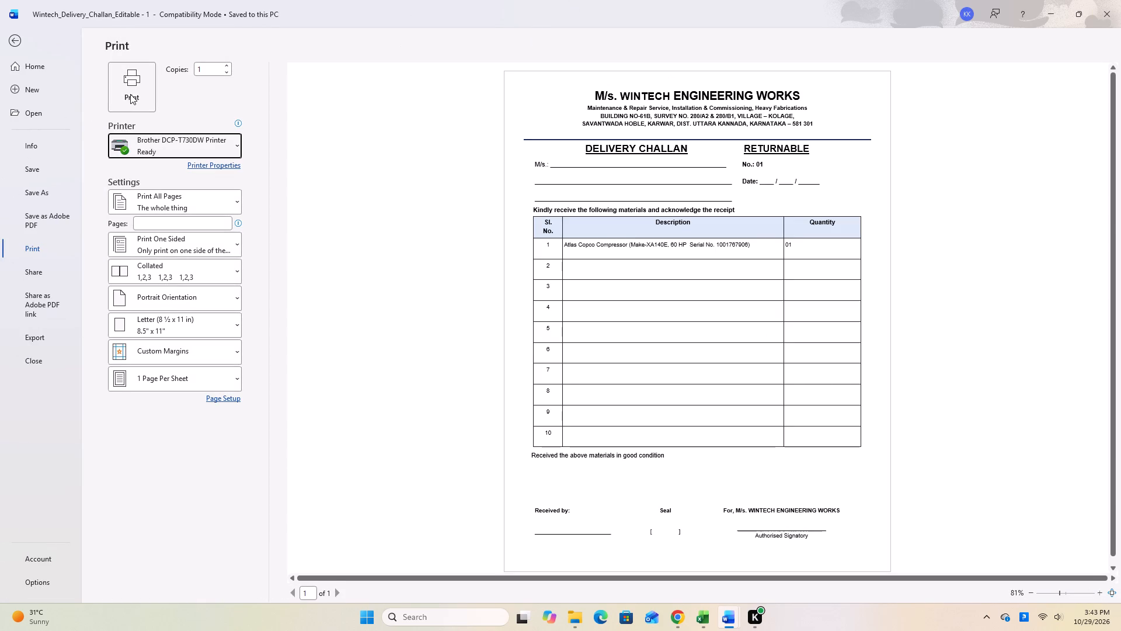
{"action": "left_click", "coordinate": [13, 44]}
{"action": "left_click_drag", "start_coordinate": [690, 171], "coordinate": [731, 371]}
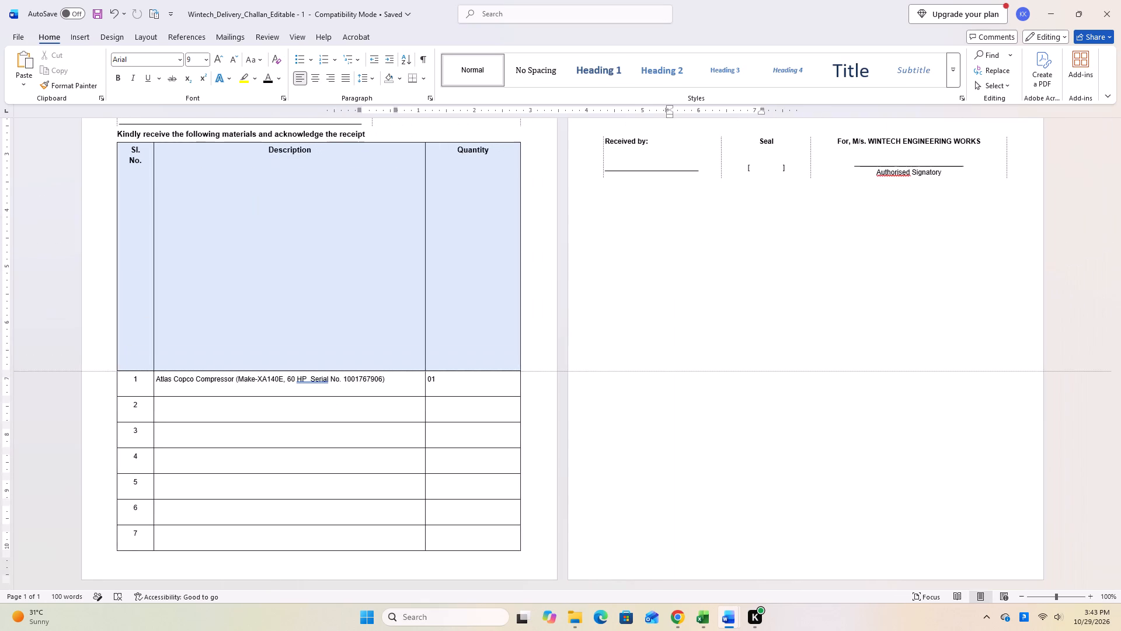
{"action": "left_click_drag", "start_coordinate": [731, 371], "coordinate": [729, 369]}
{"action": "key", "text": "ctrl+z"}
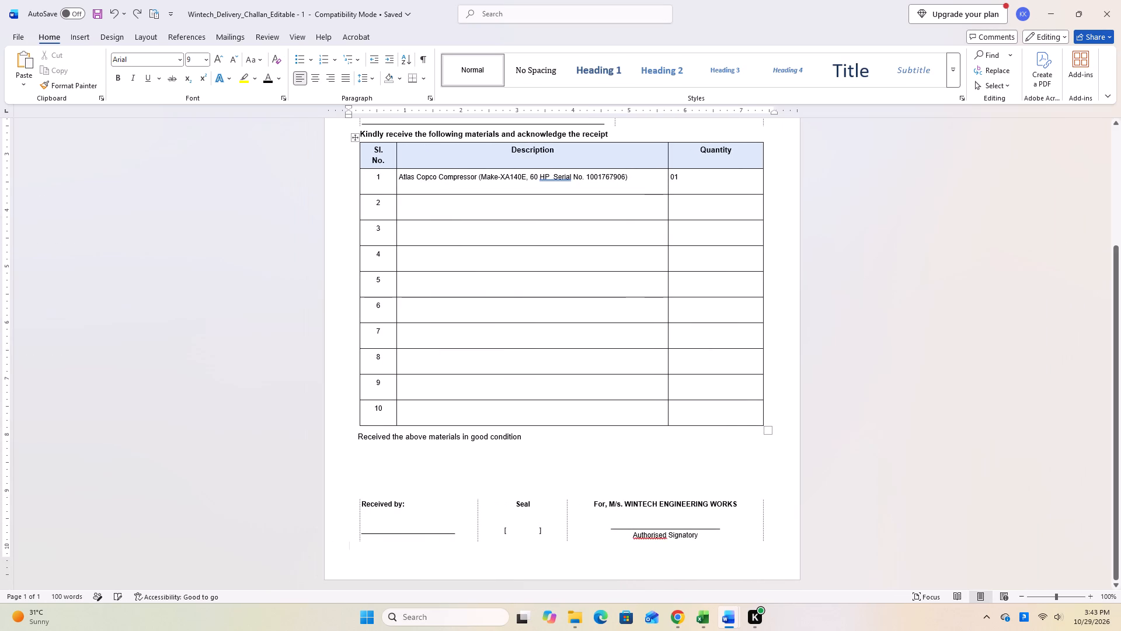
Center-align the Quantity column cells for rows 1 to 10 of the materials table.
{"action": "left_click_drag", "start_coordinate": [704, 183], "coordinate": [724, 411]}
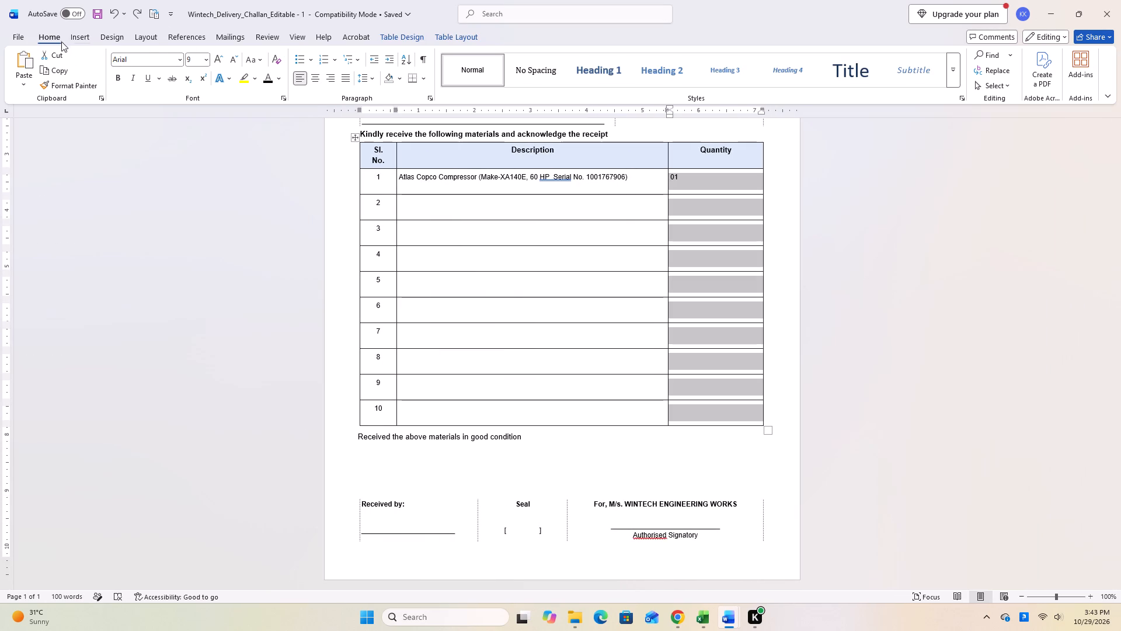
{"action": "left_click", "coordinate": [309, 82]}
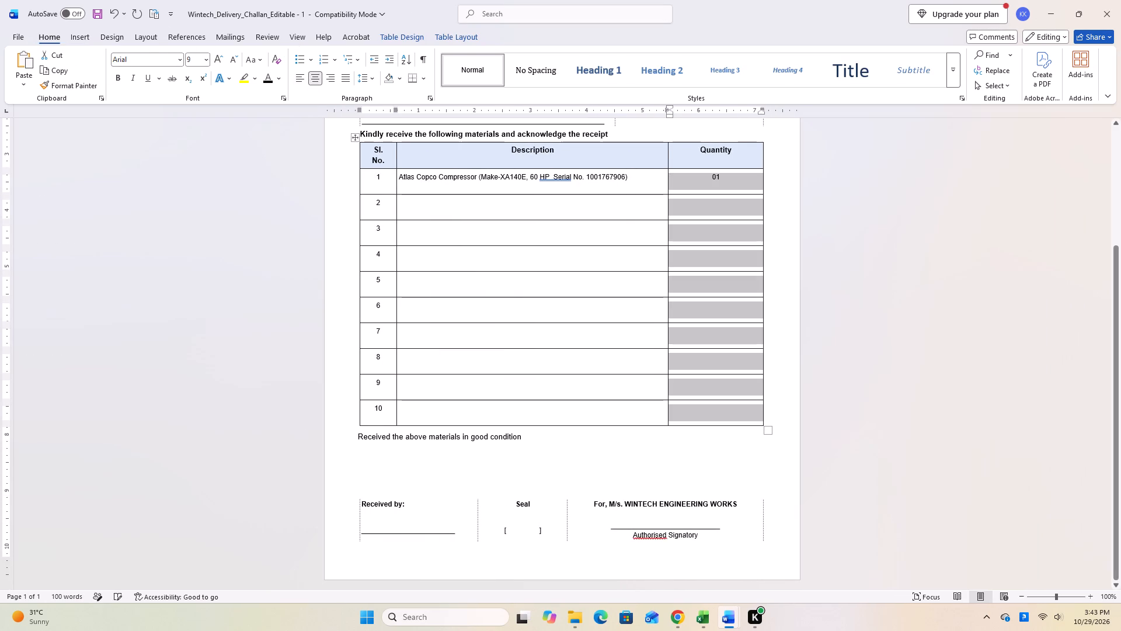
{"action": "left_click", "coordinate": [551, 271]}
Save Wintech_Delivery_Challan_Editable - 1 and close it.
{"action": "scroll", "coordinate": [551, 266], "scroll_direction": "up", "scroll_amount": 5}
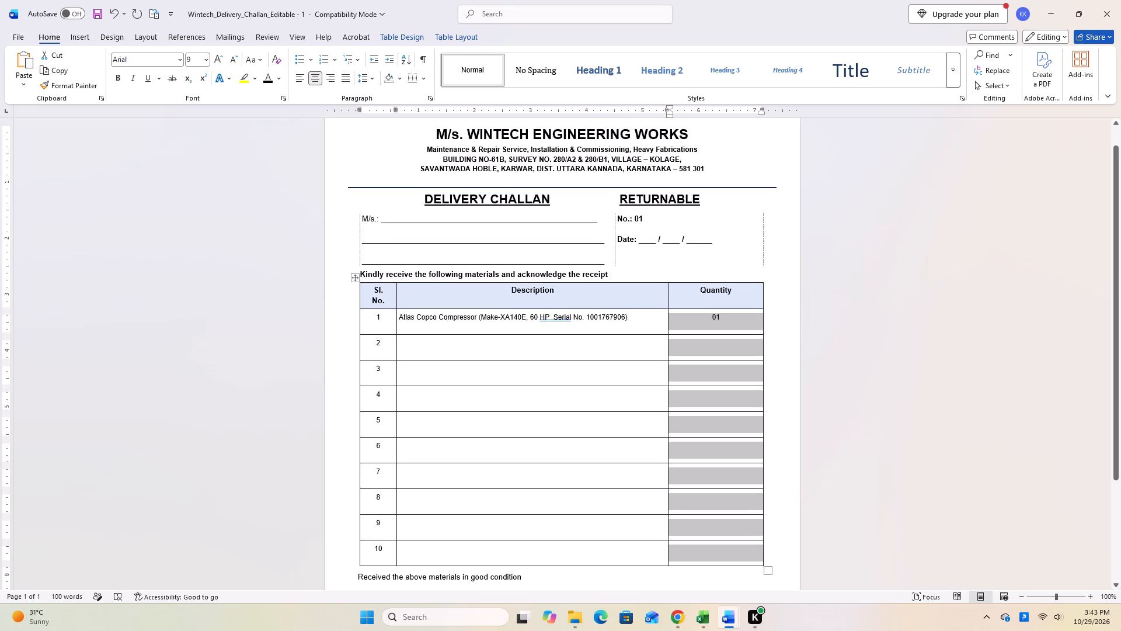
{"action": "double_click", "coordinate": [98, 15]}
{"action": "left_click", "coordinate": [1120, 0]}
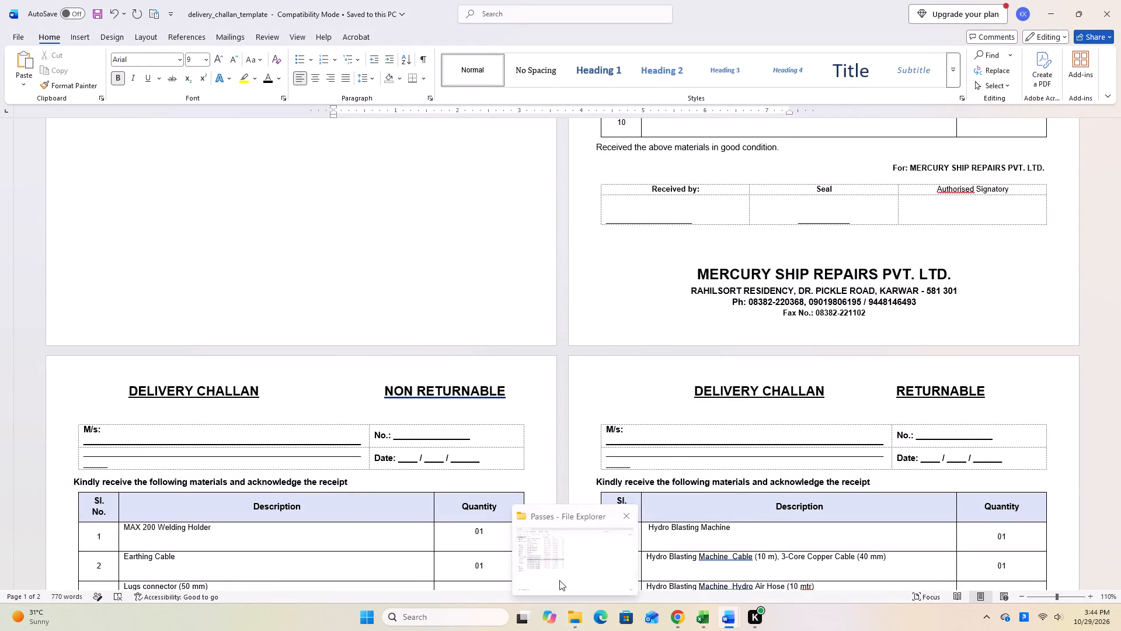
Open Wintech_Delivery_Challan_Editable - 2 from the Passes folder and check its NON RETURNABLE challan.
{"action": "left_click", "coordinate": [558, 577]}
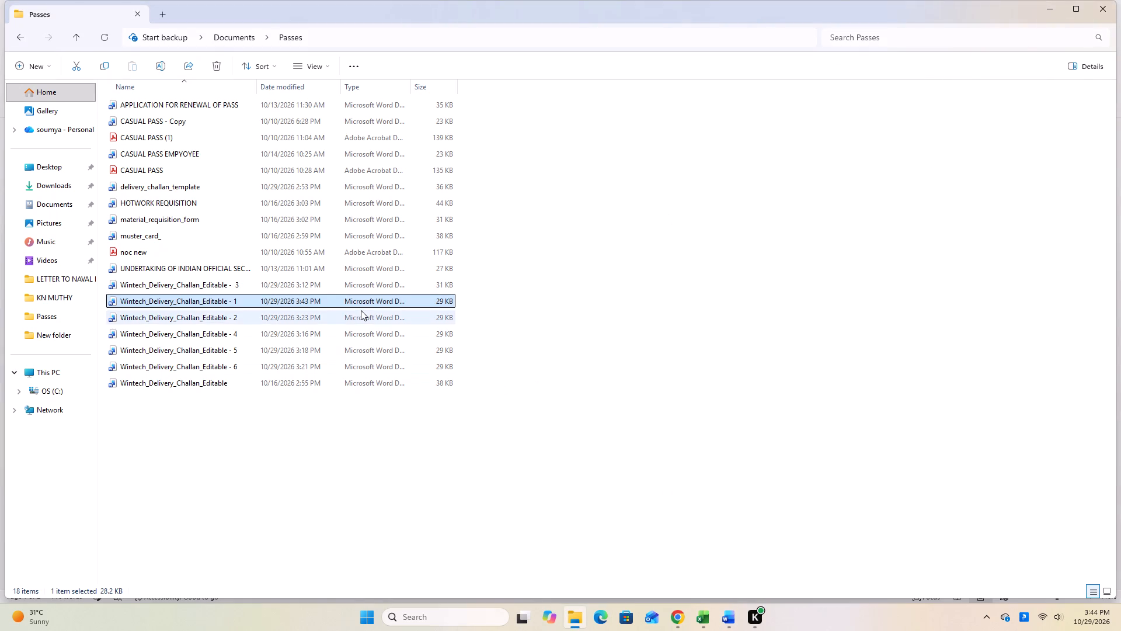
{"action": "double_click", "coordinate": [361, 318]}
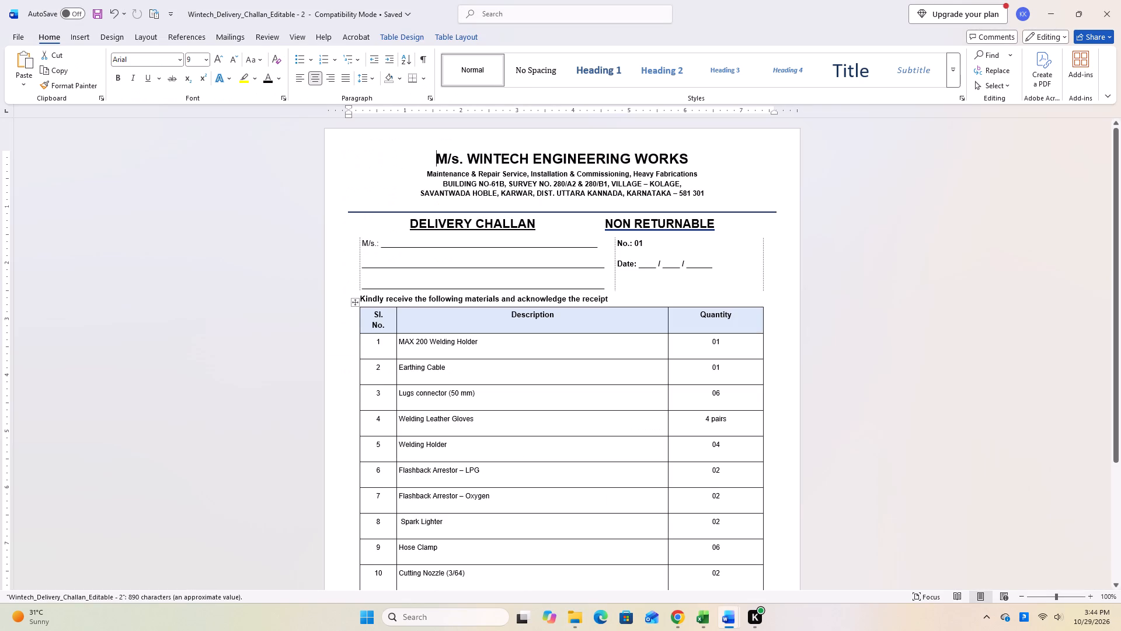
{"action": "scroll", "coordinate": [573, 360], "scroll_direction": "down", "scroll_amount": 8}
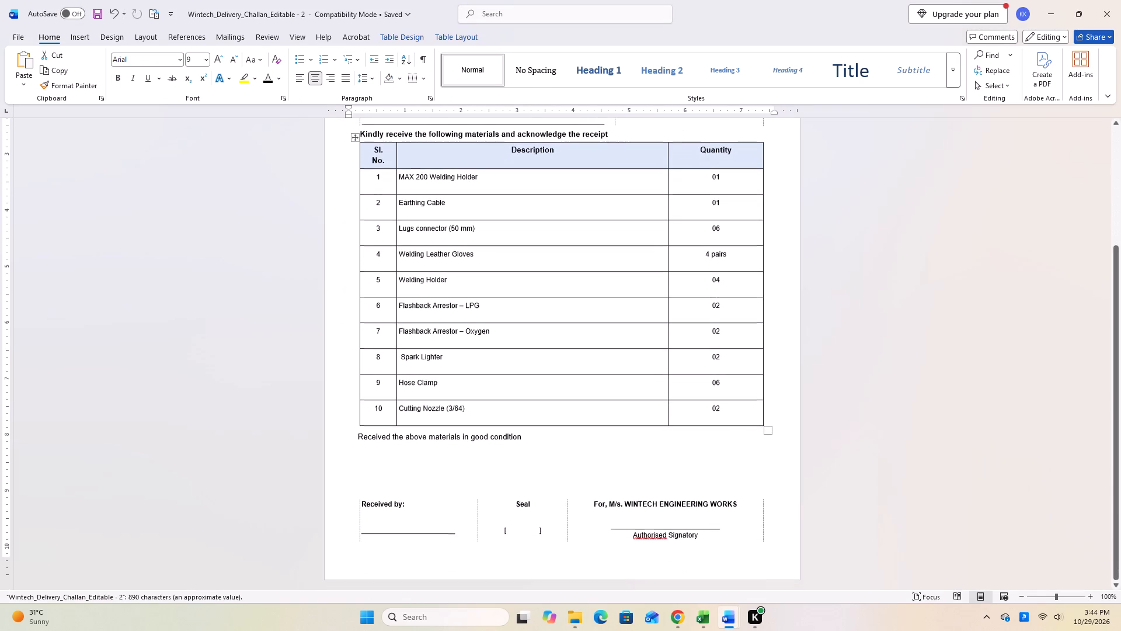
Print Wintech_Delivery_Challan_Editable - 2 on the Brother DCP-T730DW printer and close the document.
{"action": "scroll", "coordinate": [574, 361], "scroll_direction": "up", "scroll_amount": 4}
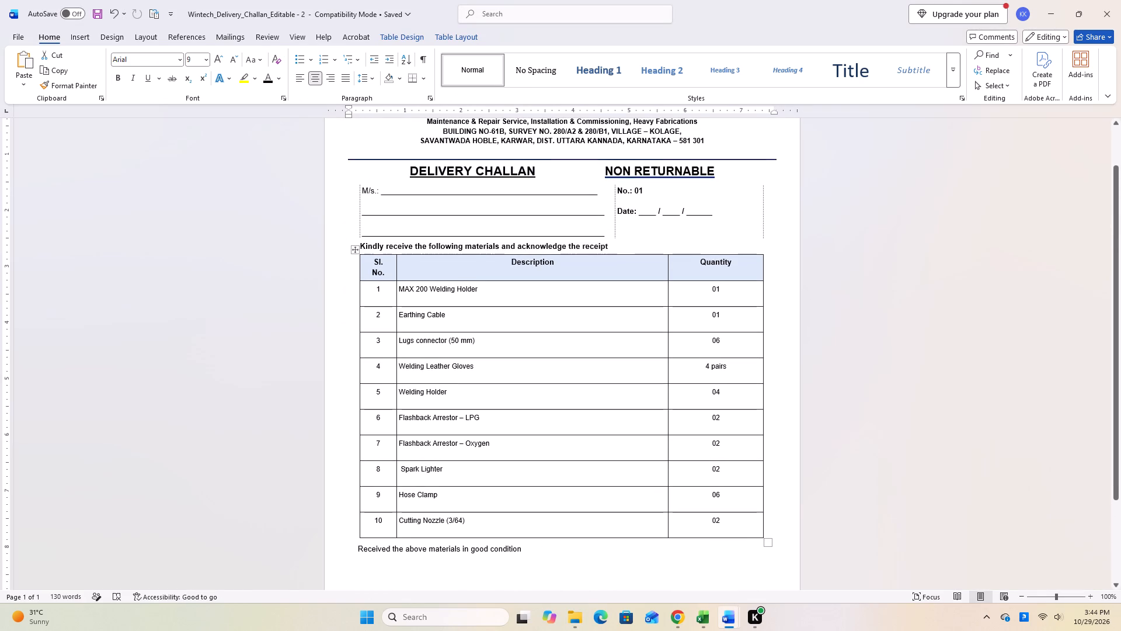
{"action": "key", "text": "ctrl+p"}
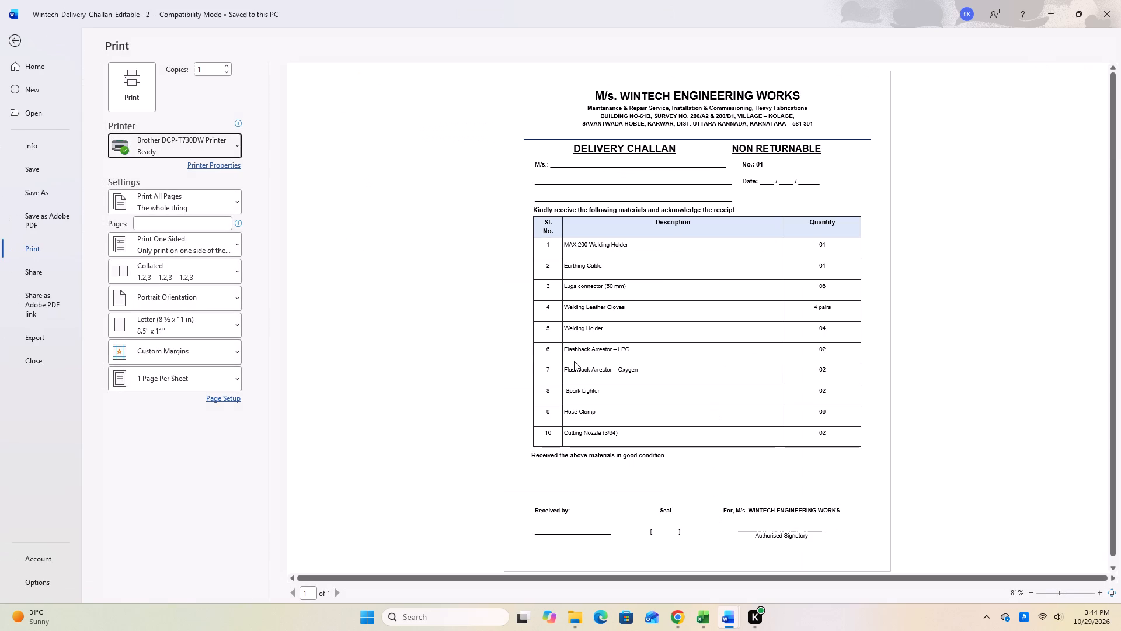
{"action": "left_click", "coordinate": [128, 87]}
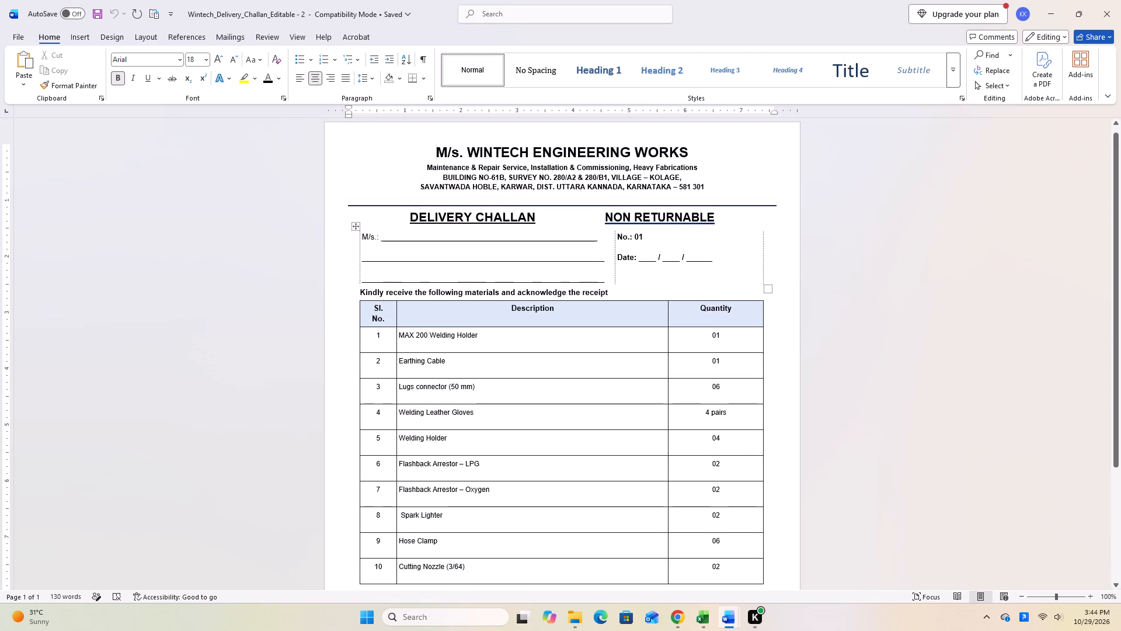
{"action": "scroll", "coordinate": [660, 241], "scroll_direction": "down", "scroll_amount": 10}
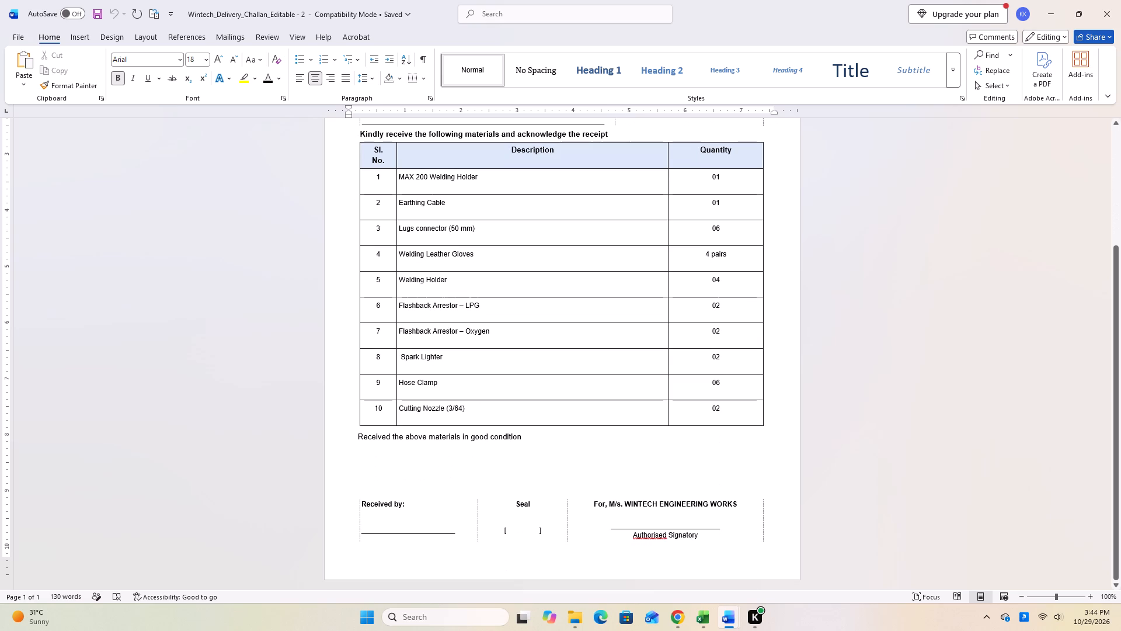
{"action": "scroll", "coordinate": [828, 214], "scroll_direction": "up", "scroll_amount": 5}
{"action": "left_click", "coordinate": [1116, 0]}
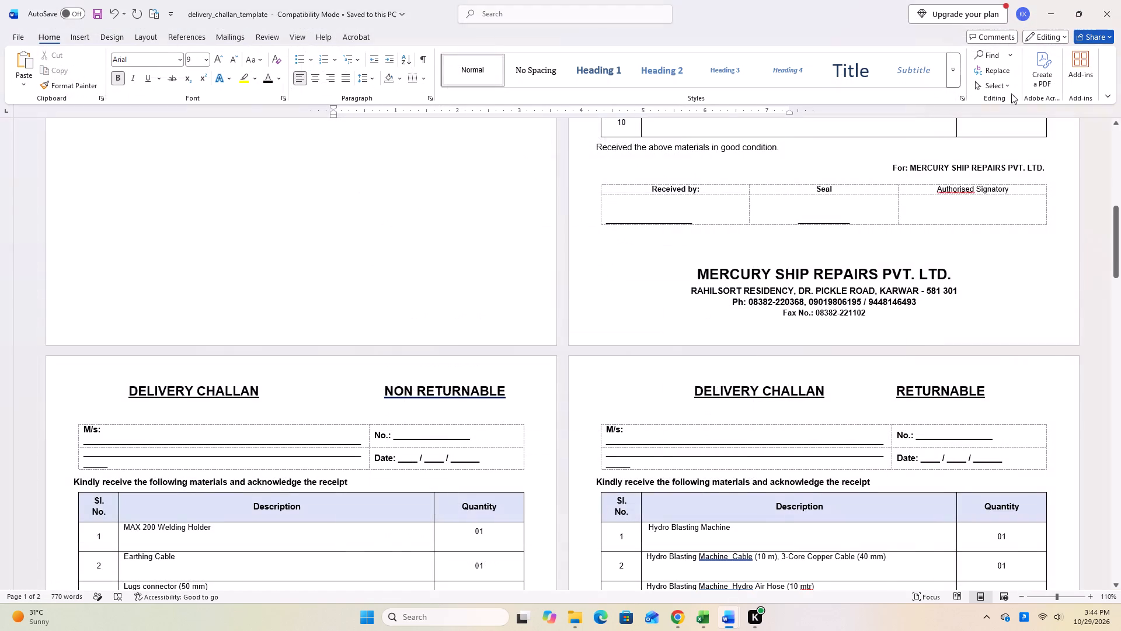
Open Wintech_Delivery_Challan_Editable - 4 from the Passes folder, enable editing, and check its NON RETURNABLE challan from letterhead to signature block.
{"action": "left_click", "coordinate": [568, 557]}
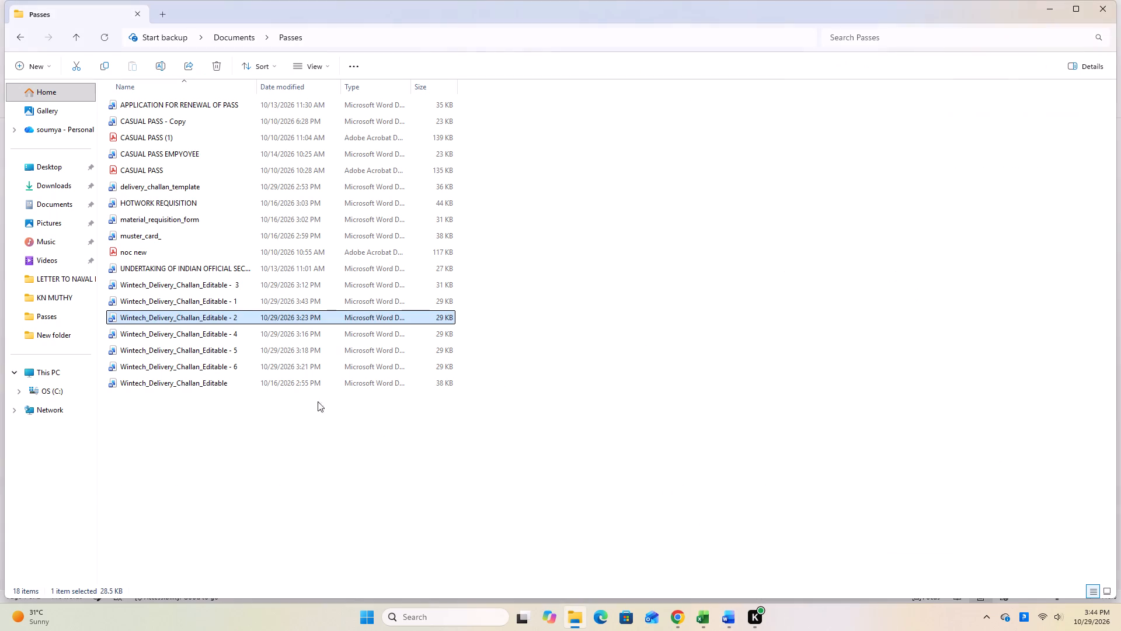
{"action": "double_click", "coordinate": [363, 333]}
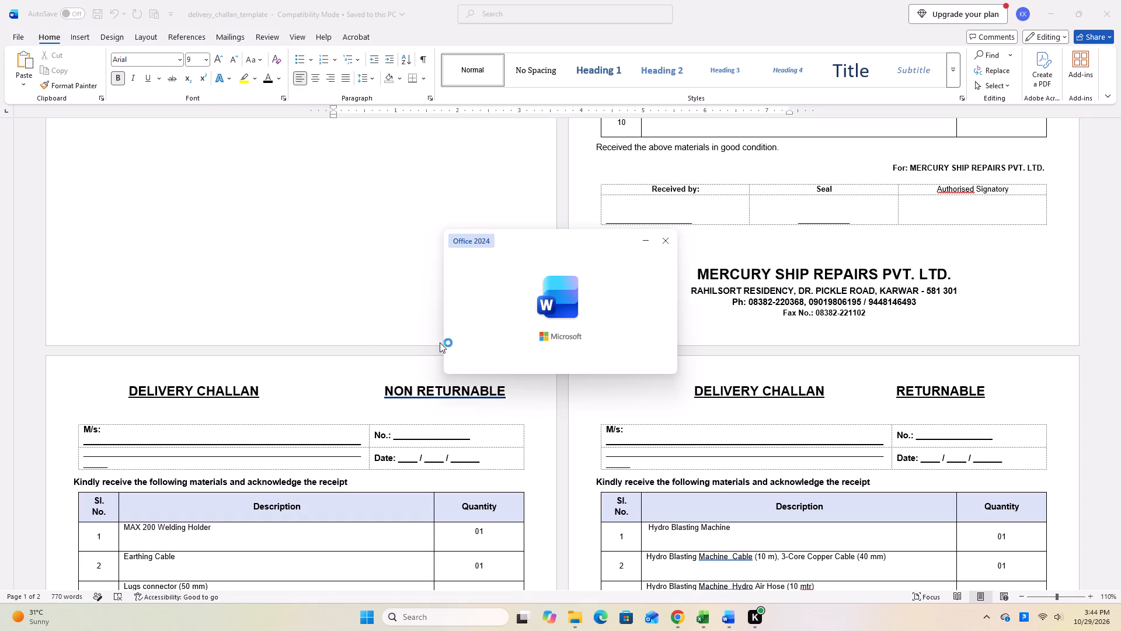
{"action": "left_click", "coordinate": [451, 55]}
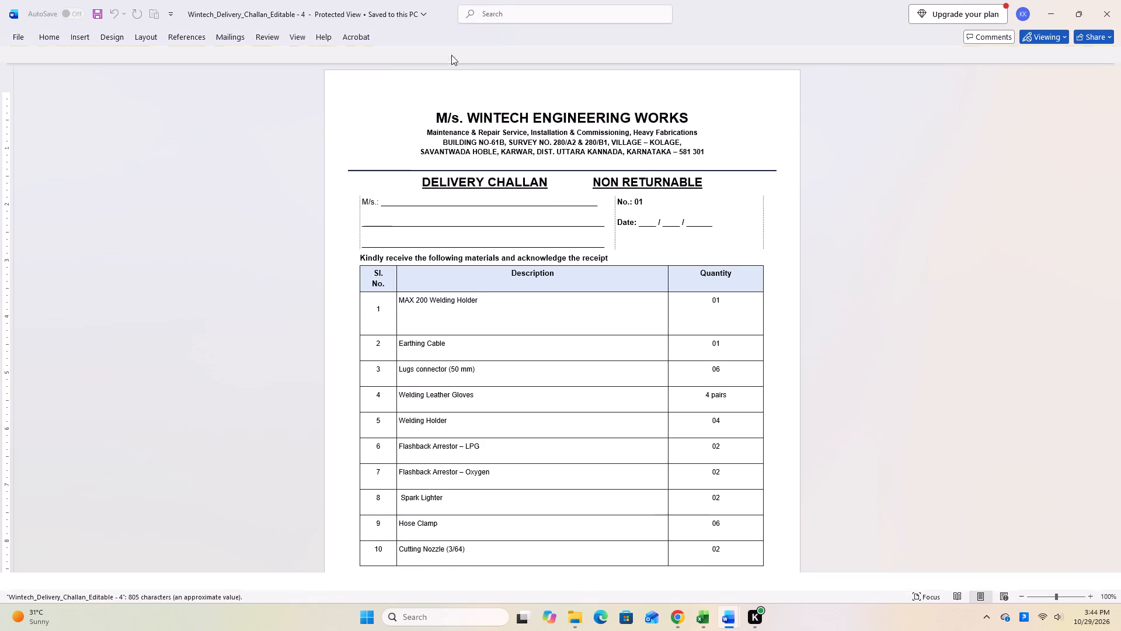
{"action": "scroll", "coordinate": [611, 152], "scroll_direction": "down", "scroll_amount": 3}
{"action": "scroll", "coordinate": [611, 152], "scroll_direction": "up", "scroll_amount": 1}
{"action": "scroll", "coordinate": [611, 152], "scroll_direction": "down", "scroll_amount": 5}
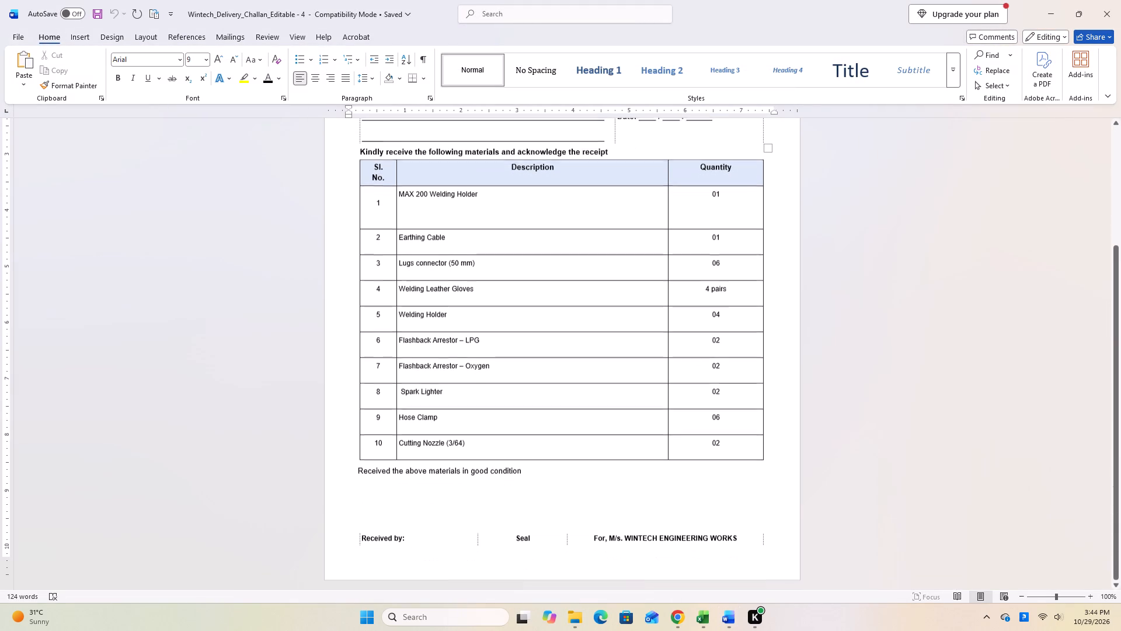
{"action": "scroll", "coordinate": [611, 152], "scroll_direction": "down", "scroll_amount": 5}
{"action": "scroll", "coordinate": [611, 152], "scroll_direction": "up", "scroll_amount": 11}
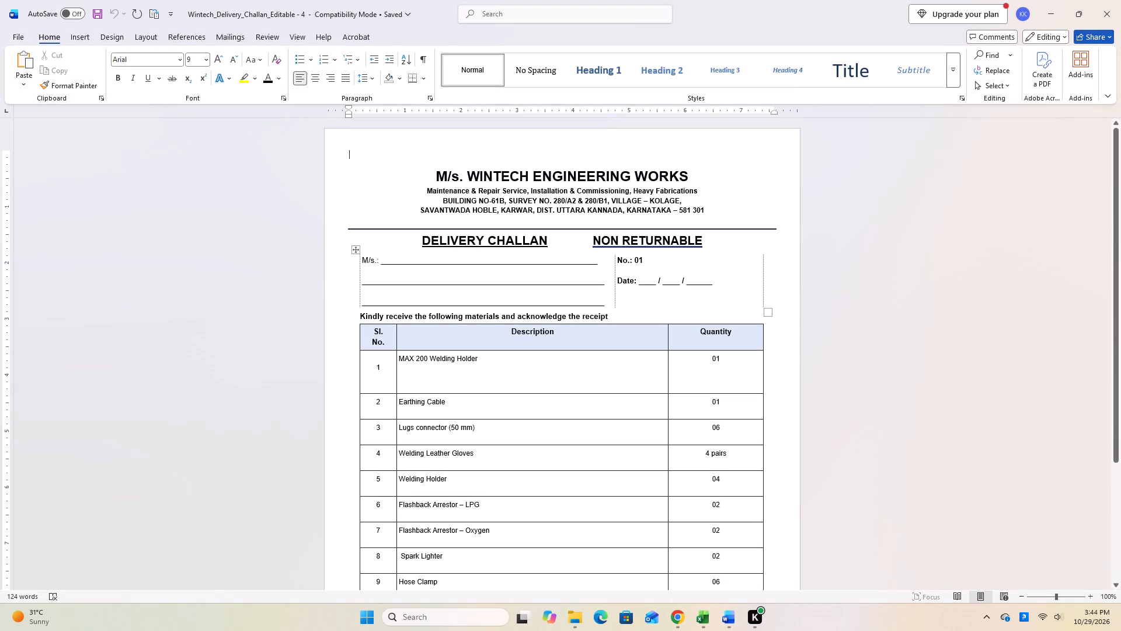
Delete the blank line above the M/s. WINTECH ENGINEERING WORKS heading and recheck the bottom of the challan.
{"action": "key", "text": "BackSpace"}
{"action": "key", "text": "BackSpace"}
{"action": "key", "text": "BackSpace"}
{"action": "left_click", "coordinate": [486, 153]}
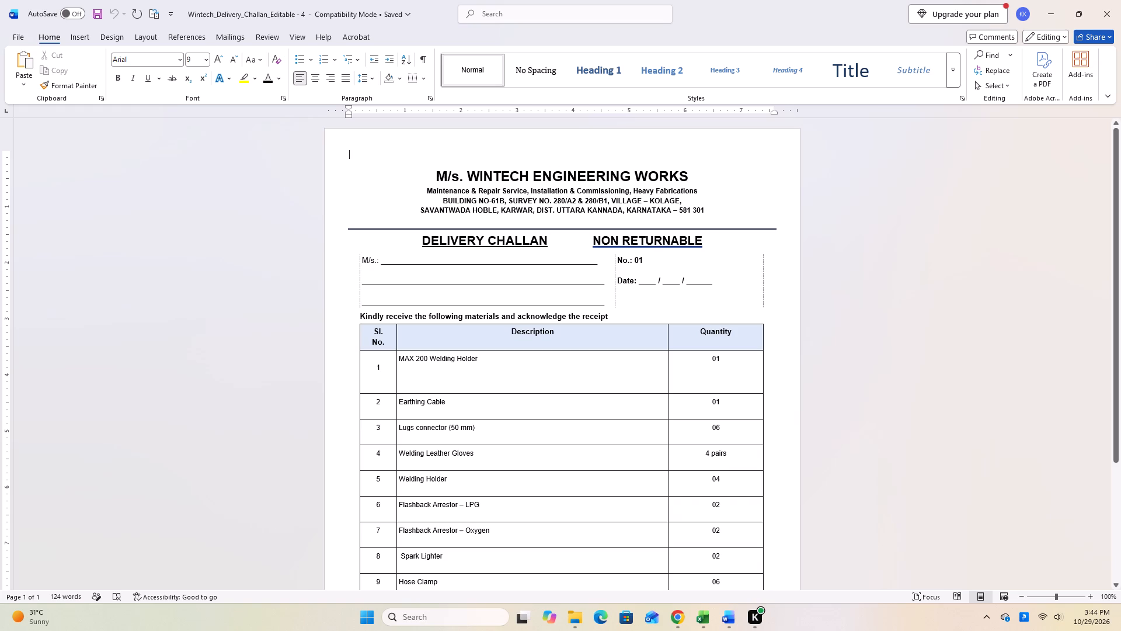
{"action": "left_click", "coordinate": [441, 158]}
{"action": "key", "text": "BackSpace"}
{"action": "left_click", "coordinate": [441, 158]}
{"action": "key", "text": "BackSpace"}
{"action": "scroll", "coordinate": [634, 164], "scroll_direction": "down", "scroll_amount": 11}
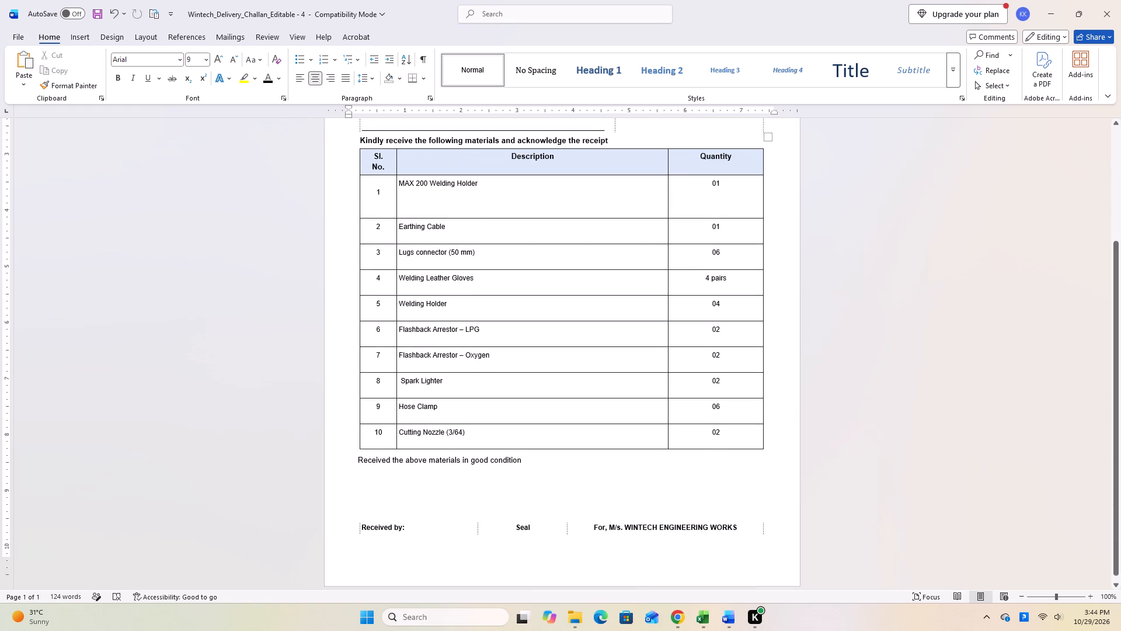
{"action": "scroll", "coordinate": [635, 167], "scroll_direction": "down", "scroll_amount": 5}
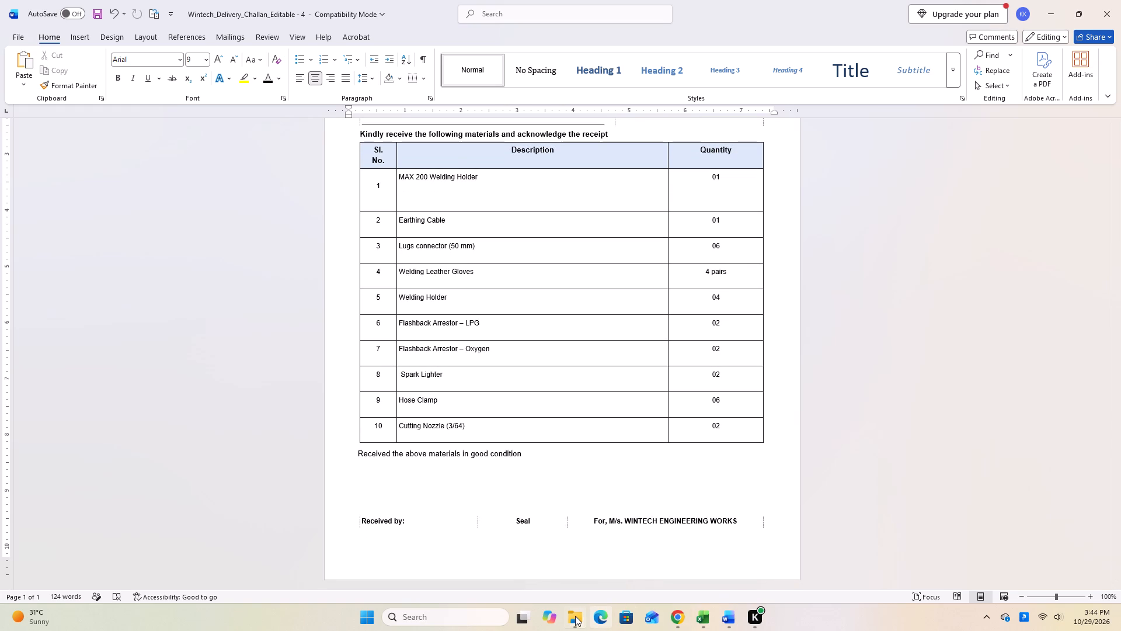
Open Wintech_Delivery_Challan_Editable - 5 from the Passes folder, enable editing, and go to its signature block.
{"action": "left_click", "coordinate": [572, 580]}
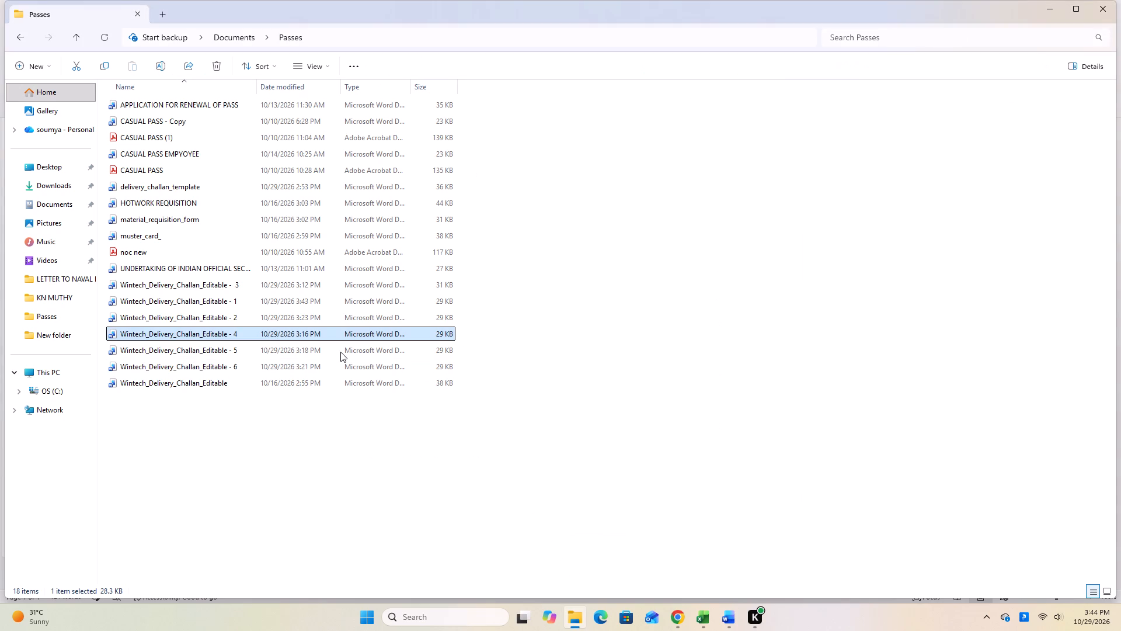
{"action": "double_click", "coordinate": [340, 352]}
{"action": "double_click", "coordinate": [368, 352]}
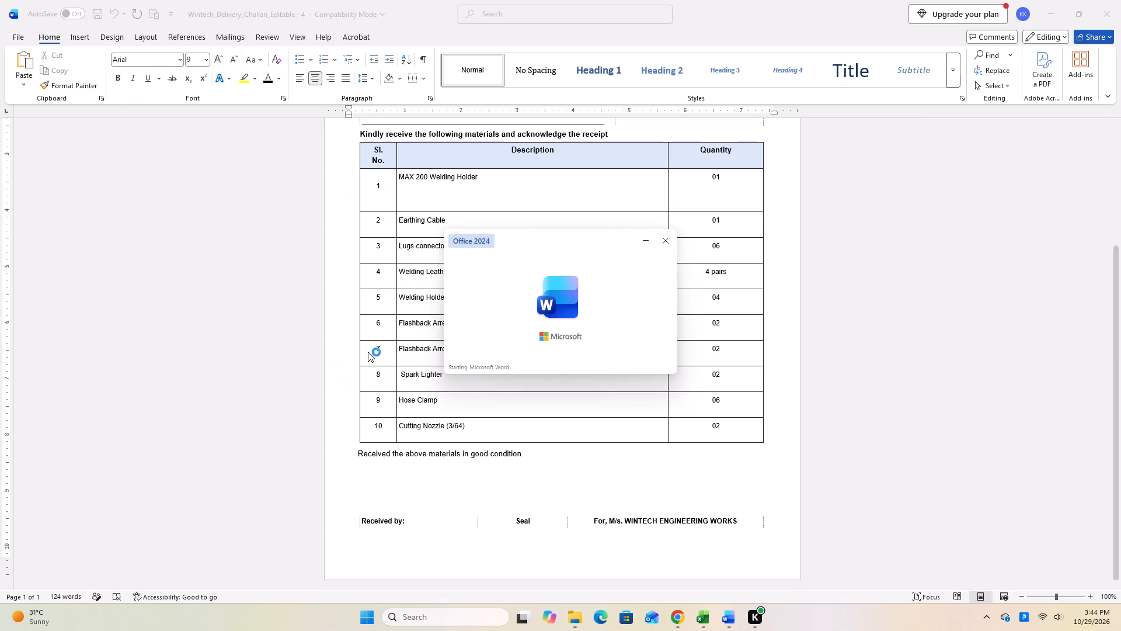
{"action": "scroll", "coordinate": [589, 376], "scroll_direction": "down", "scroll_amount": 2}
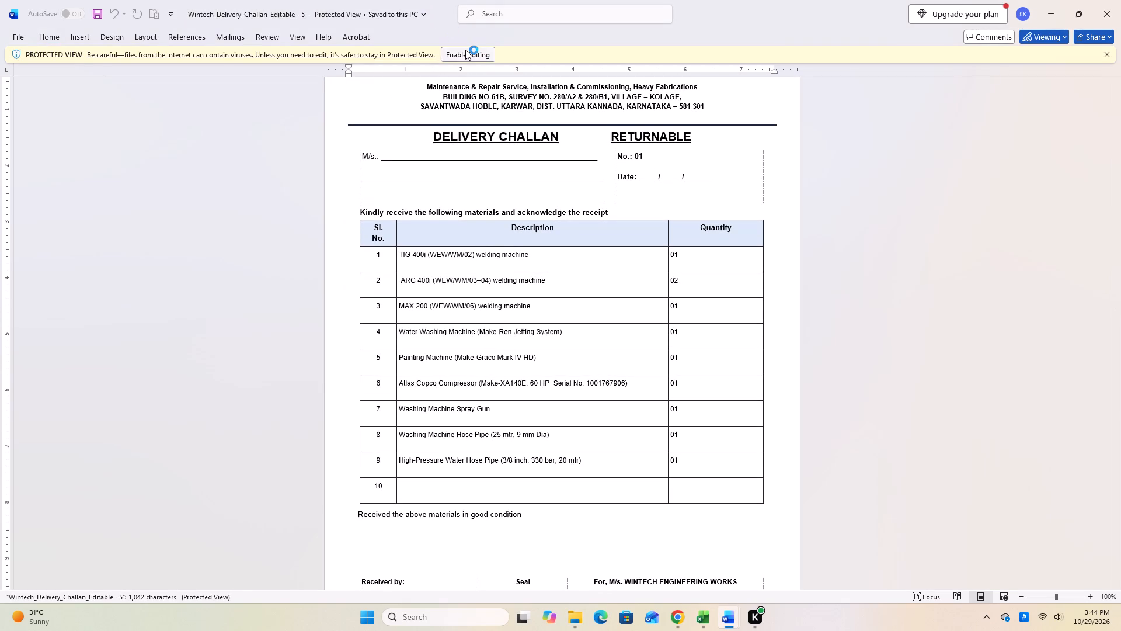
{"action": "left_click", "coordinate": [465, 50]}
{"action": "scroll", "coordinate": [551, 169], "scroll_direction": "down", "scroll_amount": 6}
{"action": "scroll", "coordinate": [525, 260], "scroll_direction": "down", "scroll_amount": 5}
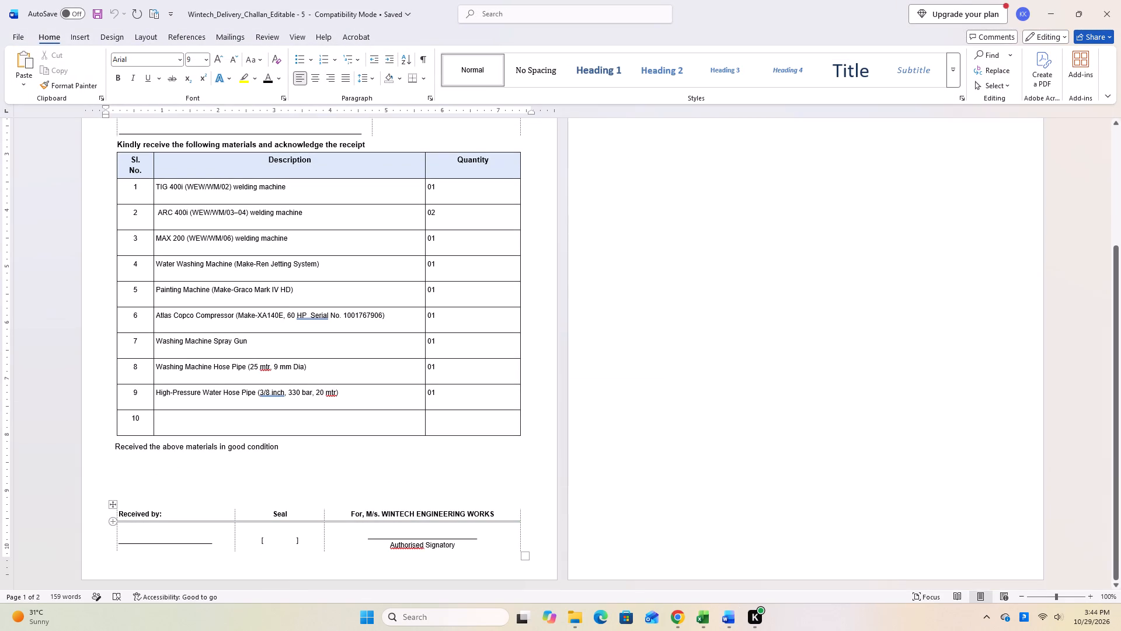
Copy the signature table from Wintech_Delivery_Challan_Editable - 5 and paste it over the signature table in Wintech_Delivery_Challan_Editable - 4.
{"action": "left_click", "coordinate": [112, 504]}
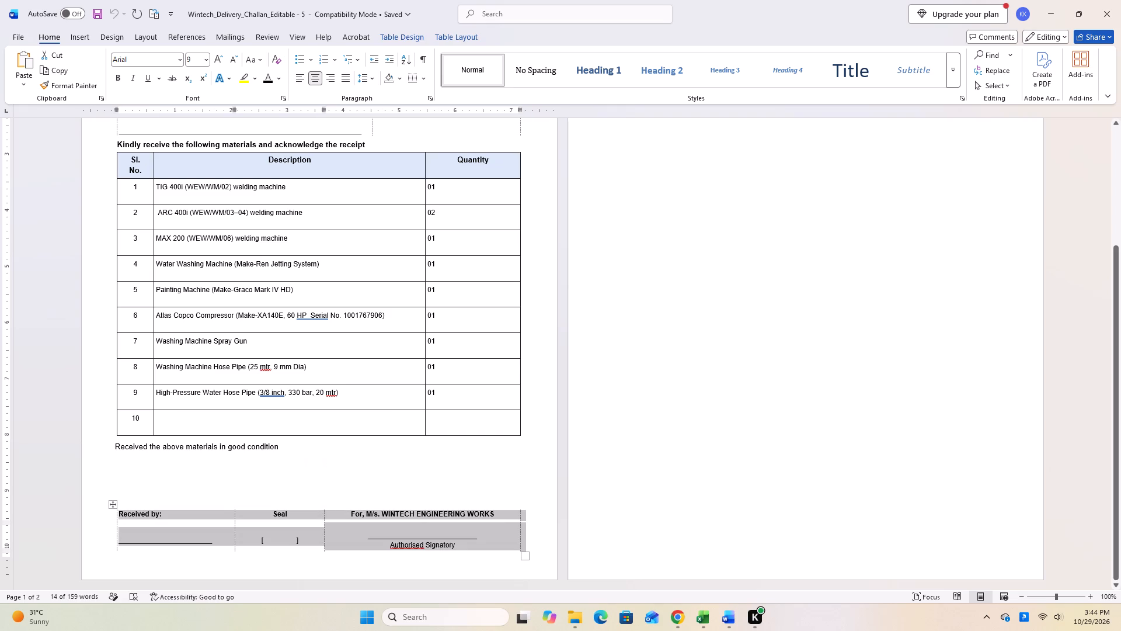
{"action": "key", "text": "ctrl+c"}
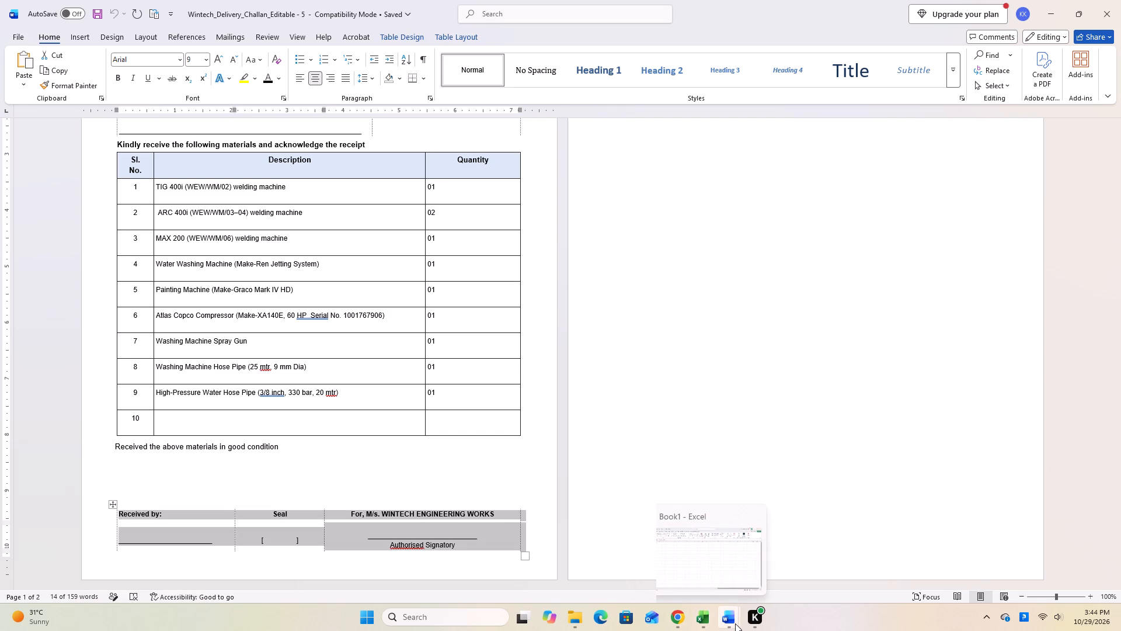
{"action": "left_click", "coordinate": [762, 578]}
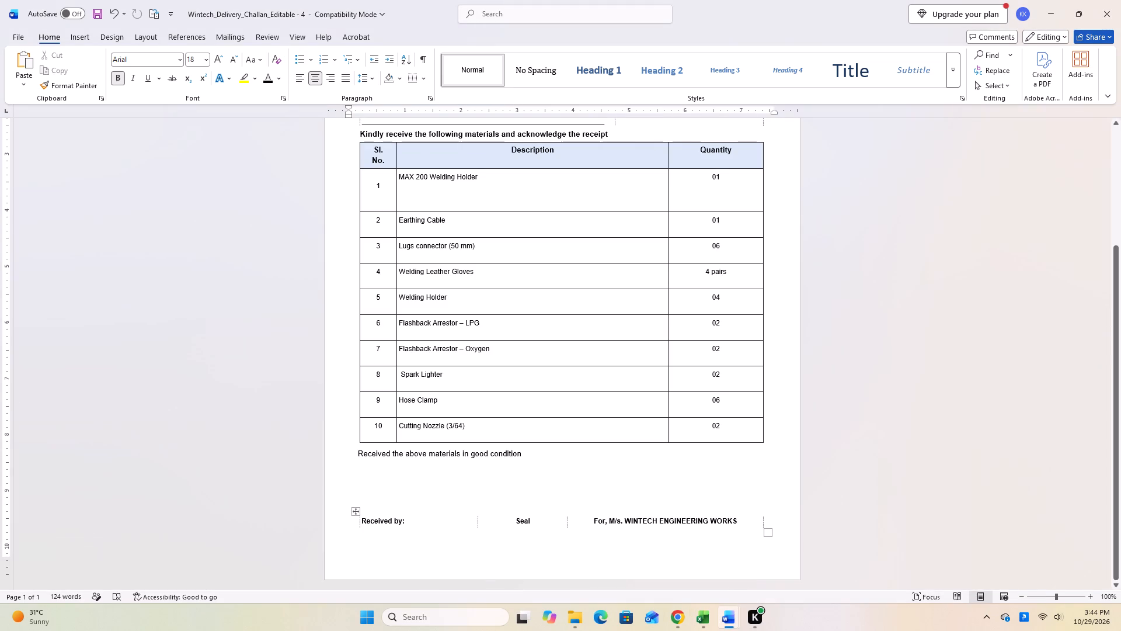
{"action": "left_click", "coordinate": [354, 512]}
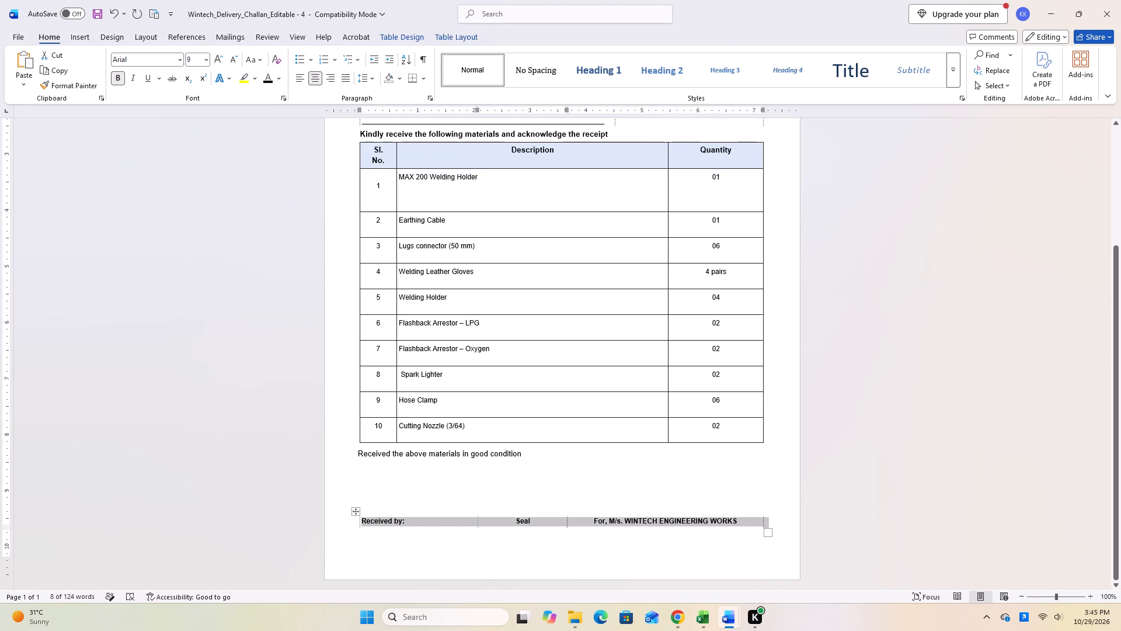
{"action": "key", "text": "ctrl+v"}
Examine the pasted signature block in challan 4 and compare its page layout with challan 5.
{"action": "scroll", "coordinate": [566, 500], "scroll_direction": "up", "scroll_amount": 5}
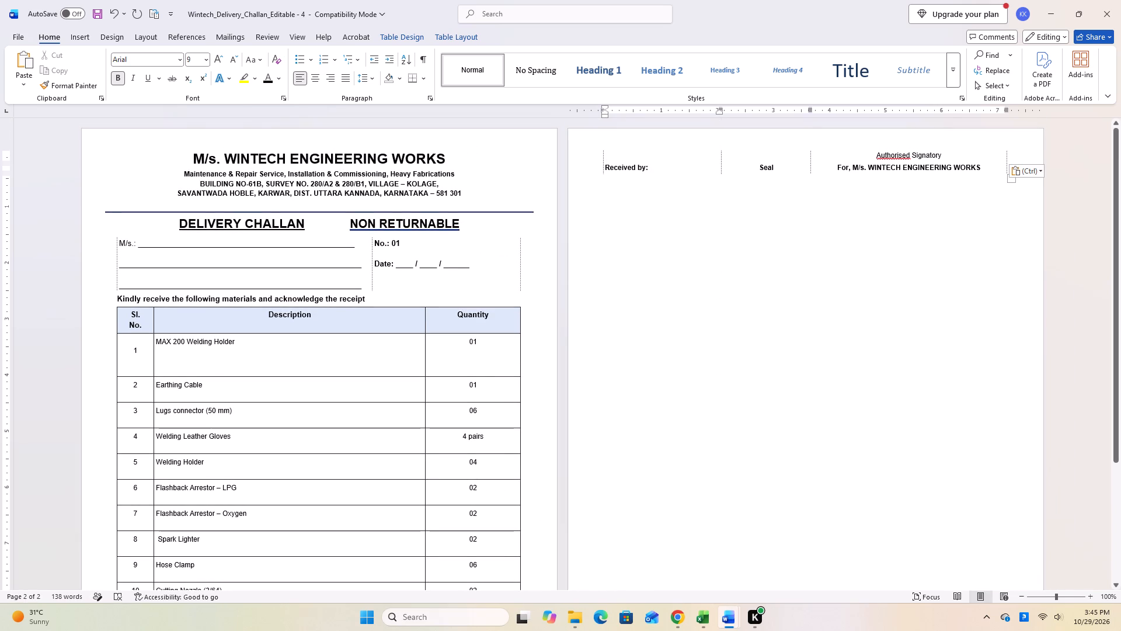
{"action": "left_click", "coordinate": [608, 143]}
{"action": "scroll", "coordinate": [649, 396], "scroll_direction": "down", "scroll_amount": 13}
{"action": "scroll", "coordinate": [649, 414], "scroll_direction": "up", "scroll_amount": 7}
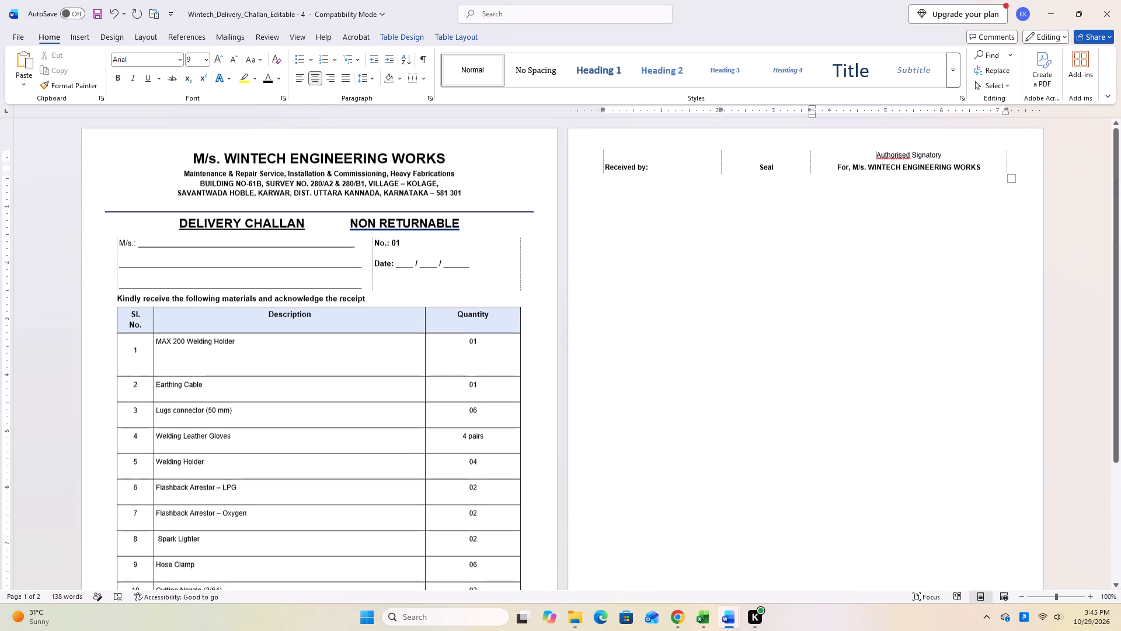
{"action": "scroll", "coordinate": [649, 414], "scroll_direction": "down", "scroll_amount": 9}
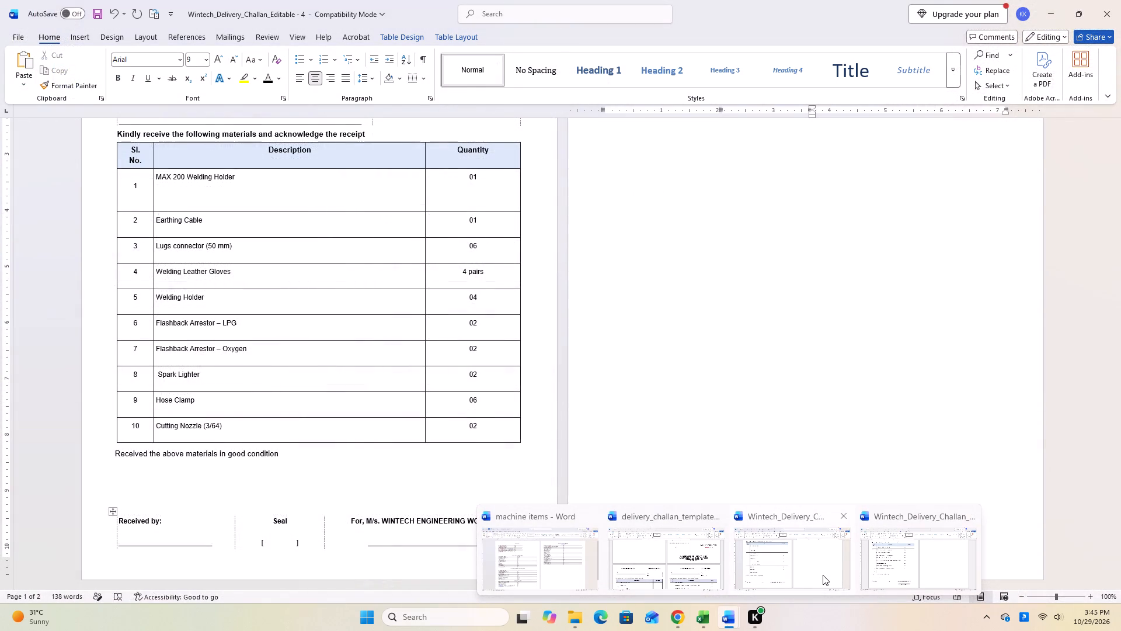
{"action": "left_click", "coordinate": [909, 579]}
{"action": "scroll", "coordinate": [668, 480], "scroll_direction": "up", "scroll_amount": 11}
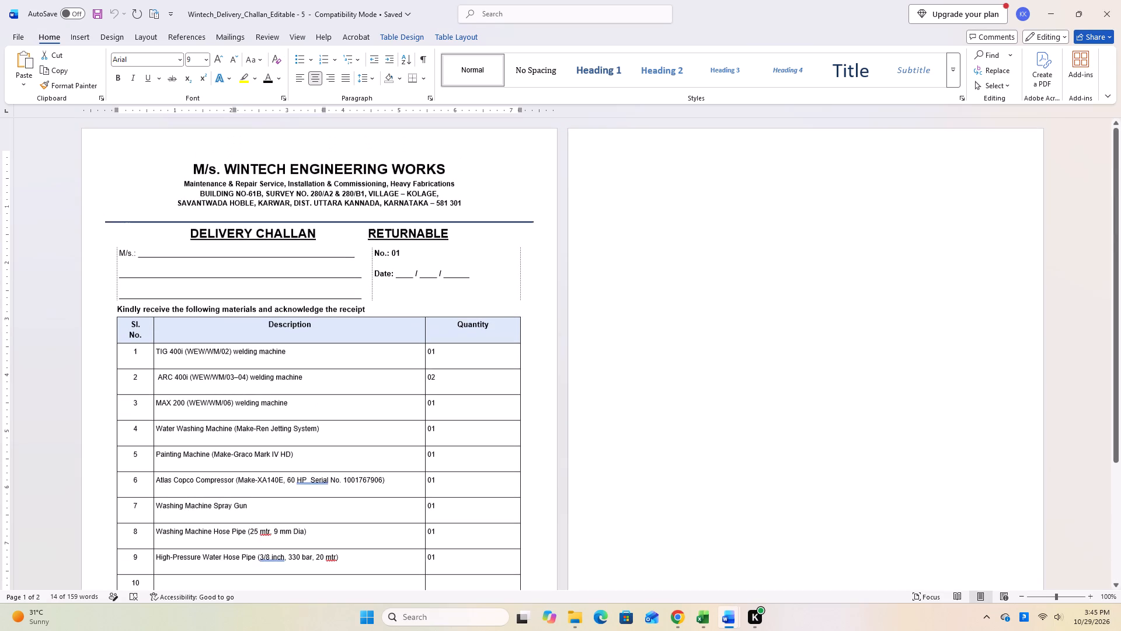
{"action": "scroll", "coordinate": [668, 480], "scroll_direction": "up", "scroll_amount": 2}
{"action": "scroll", "coordinate": [668, 480], "scroll_direction": "down", "scroll_amount": 15}
{"action": "scroll", "coordinate": [669, 478], "scroll_direction": "up", "scroll_amount": 14}
{"action": "scroll", "coordinate": [670, 469], "scroll_direction": "down", "scroll_amount": 9}
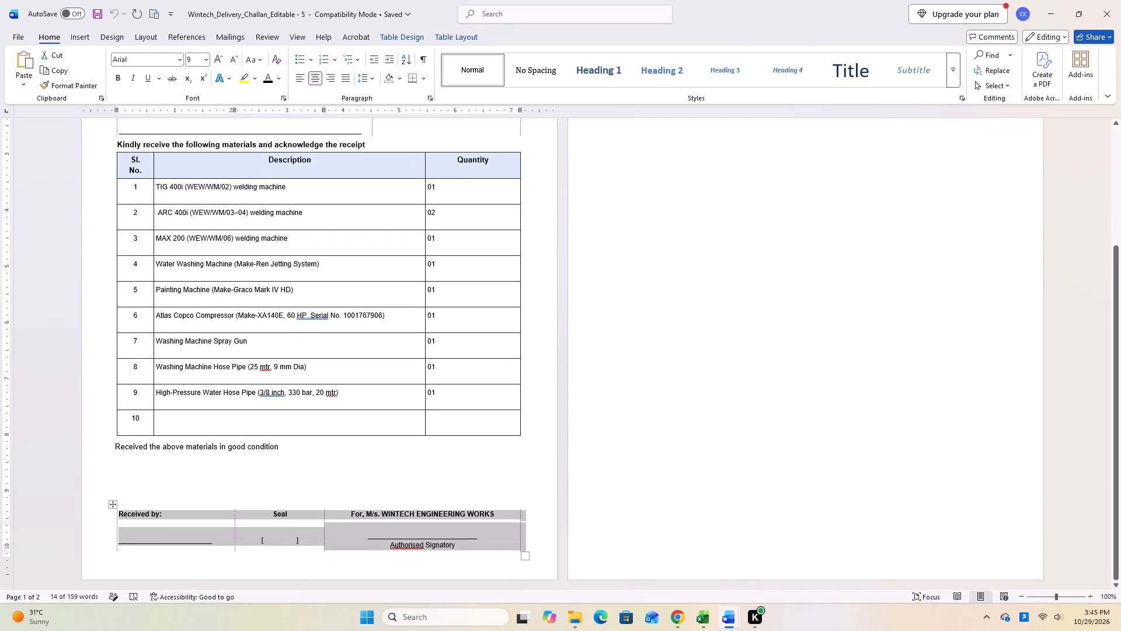
{"action": "scroll", "coordinate": [671, 469], "scroll_direction": "down", "scroll_amount": 5}
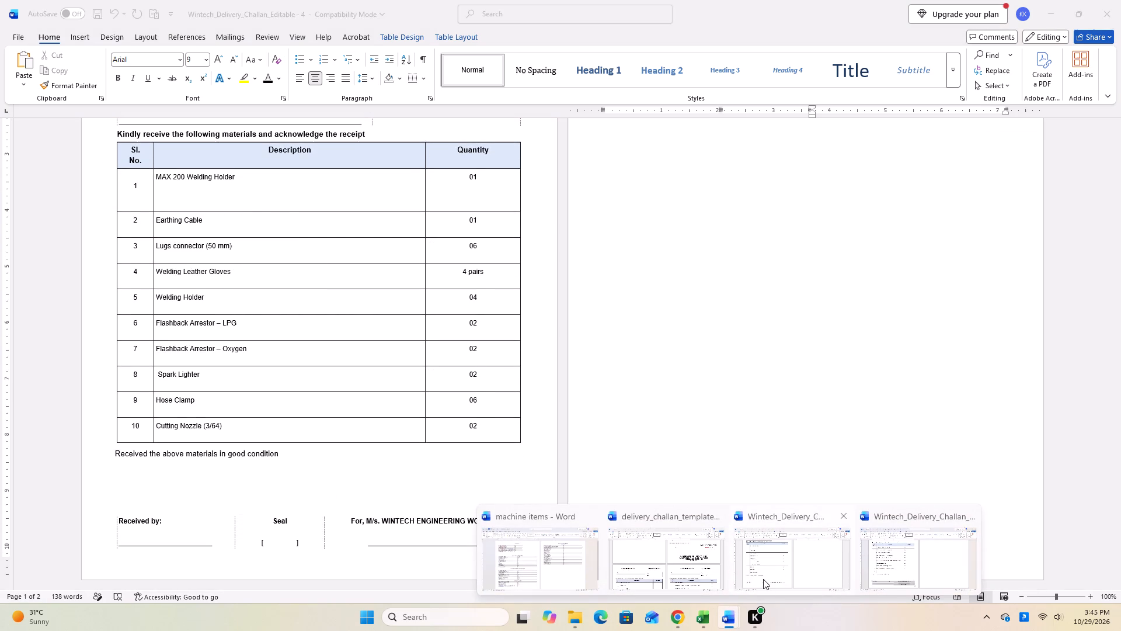
In challan 4, move the Authorised Signatory text from page 2 to beside the signature line on page 1.
{"action": "left_click", "coordinate": [763, 579]}
{"action": "scroll", "coordinate": [694, 479], "scroll_direction": "up", "scroll_amount": 12}
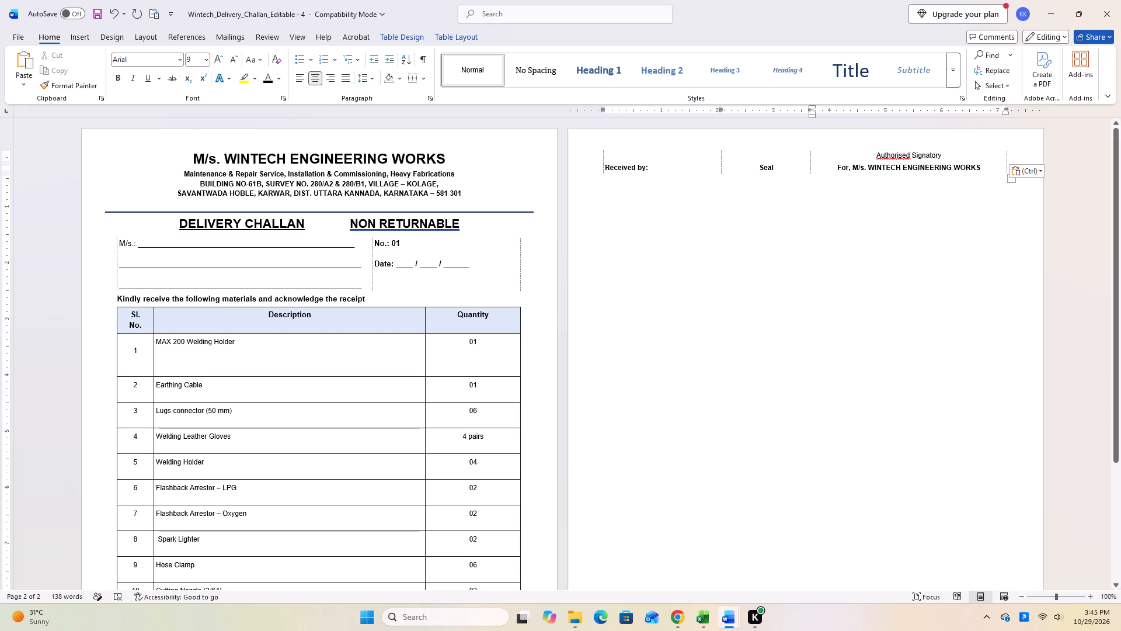
{"action": "left_click_drag", "start_coordinate": [875, 156], "coordinate": [948, 156]}
{"action": "left_click_drag", "start_coordinate": [910, 156], "coordinate": [897, 162]}
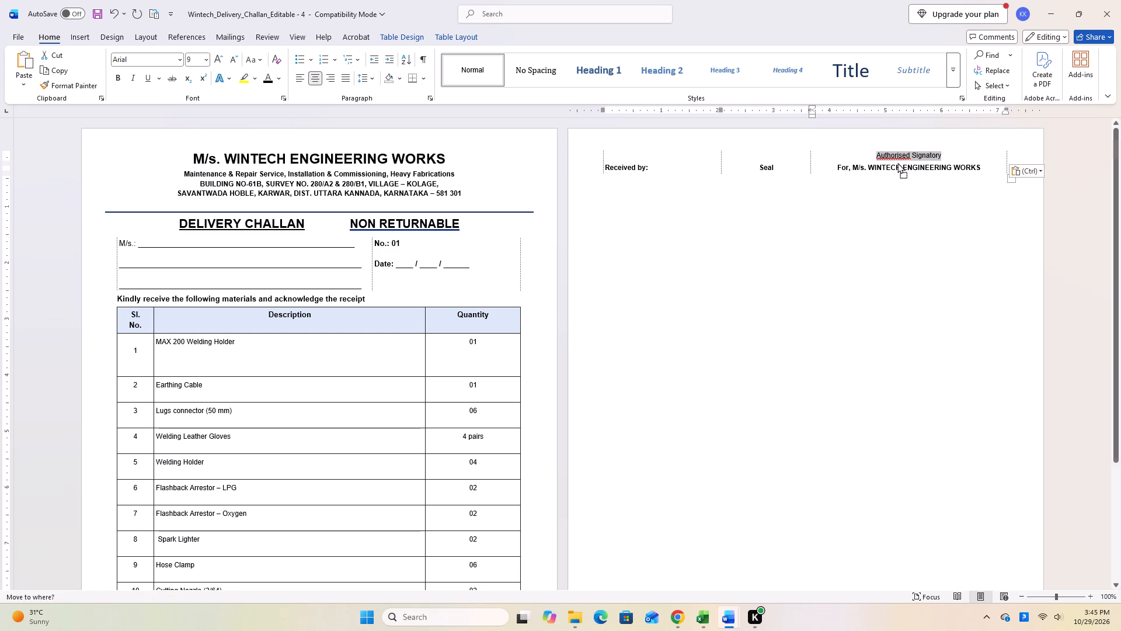
{"action": "left_click_drag", "start_coordinate": [897, 162], "coordinate": [546, 524]}
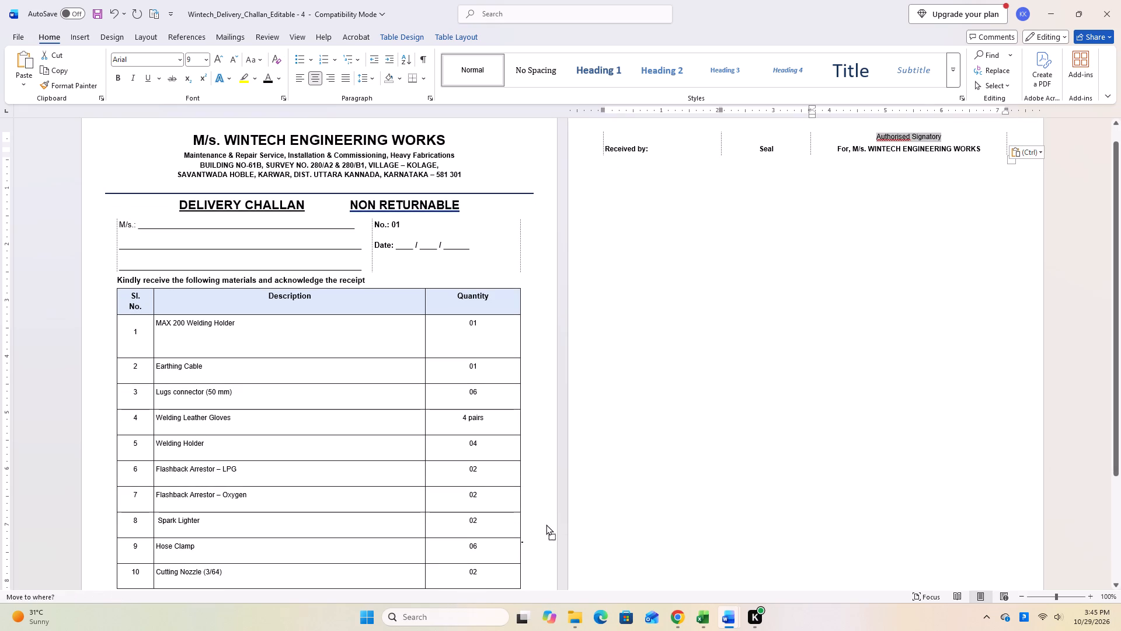
{"action": "left_click_drag", "start_coordinate": [546, 524], "coordinate": [465, 563]}
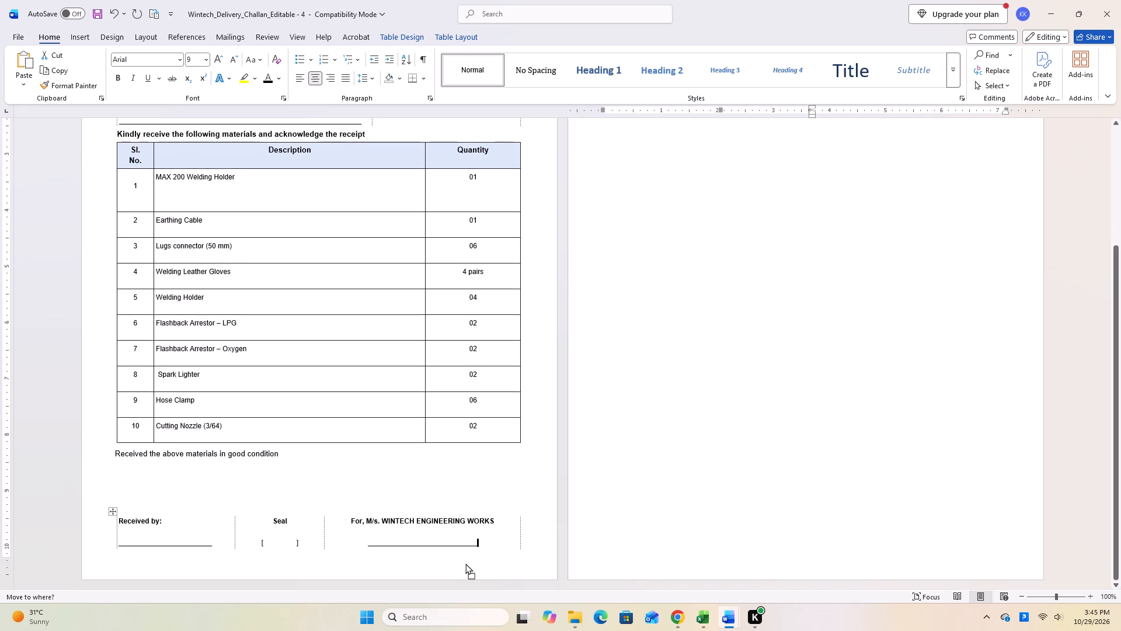
{"action": "left_click_drag", "start_coordinate": [465, 563], "coordinate": [479, 550]}
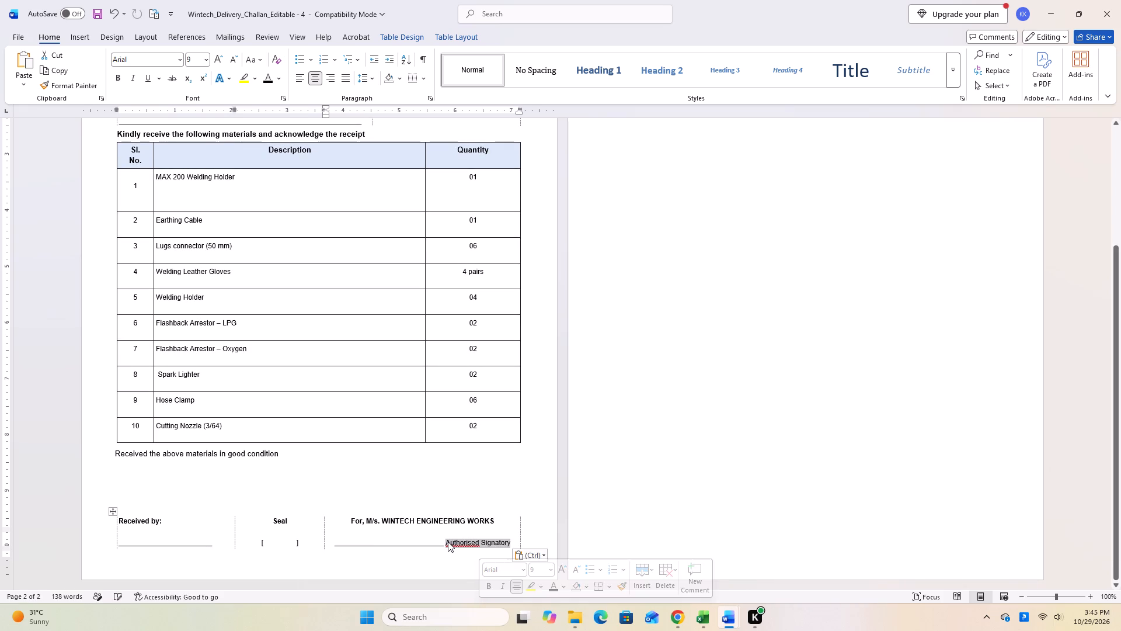
Put Authorised Signatory on its own line beneath the signature line and check the layout of both pages.
{"action": "left_click", "coordinate": [448, 542]}
{"action": "key", "text": "Return"}
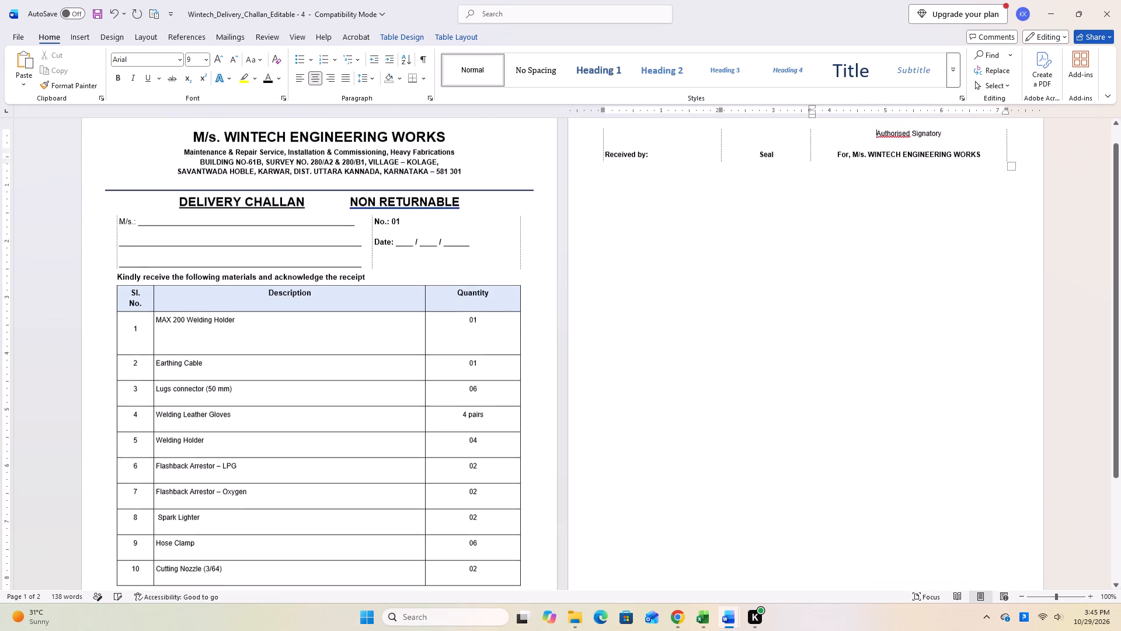
{"action": "scroll", "coordinate": [530, 535], "scroll_direction": "down", "scroll_amount": 7}
{"action": "scroll", "coordinate": [533, 536], "scroll_direction": "up", "scroll_amount": 8}
{"action": "scroll", "coordinate": [533, 536], "scroll_direction": "down", "scroll_amount": 15}
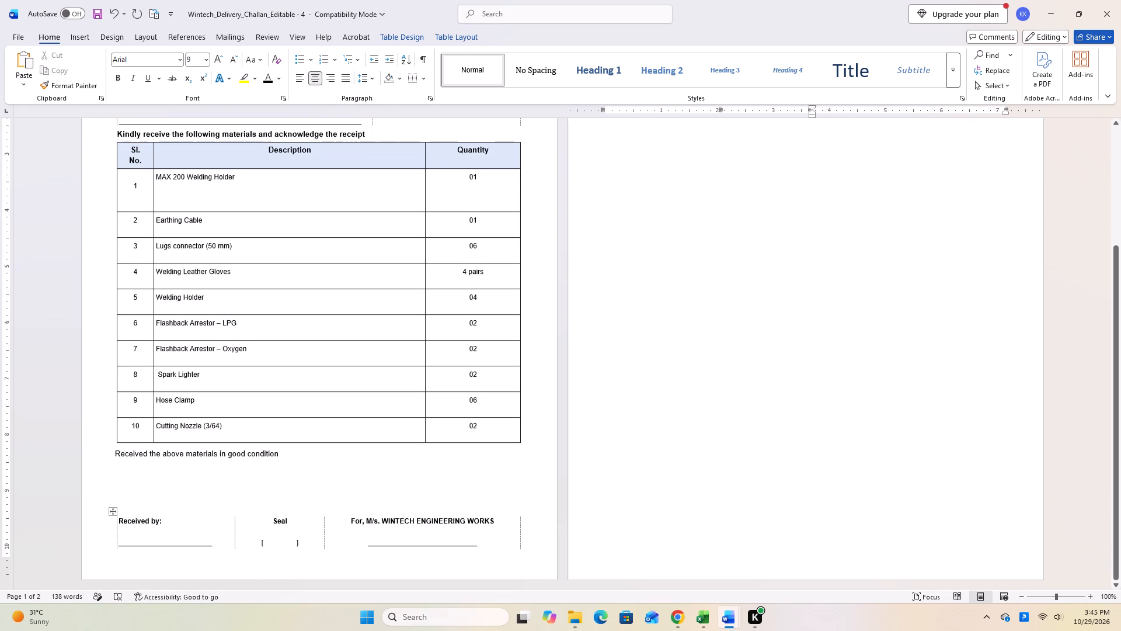
Delete the leftover duplicate row with Received by, Seal and For, M/s. WINTECH ENGINEERING WORKS from page 2 of challan 4.
{"action": "scroll", "coordinate": [539, 533], "scroll_direction": "up", "scroll_amount": 13}
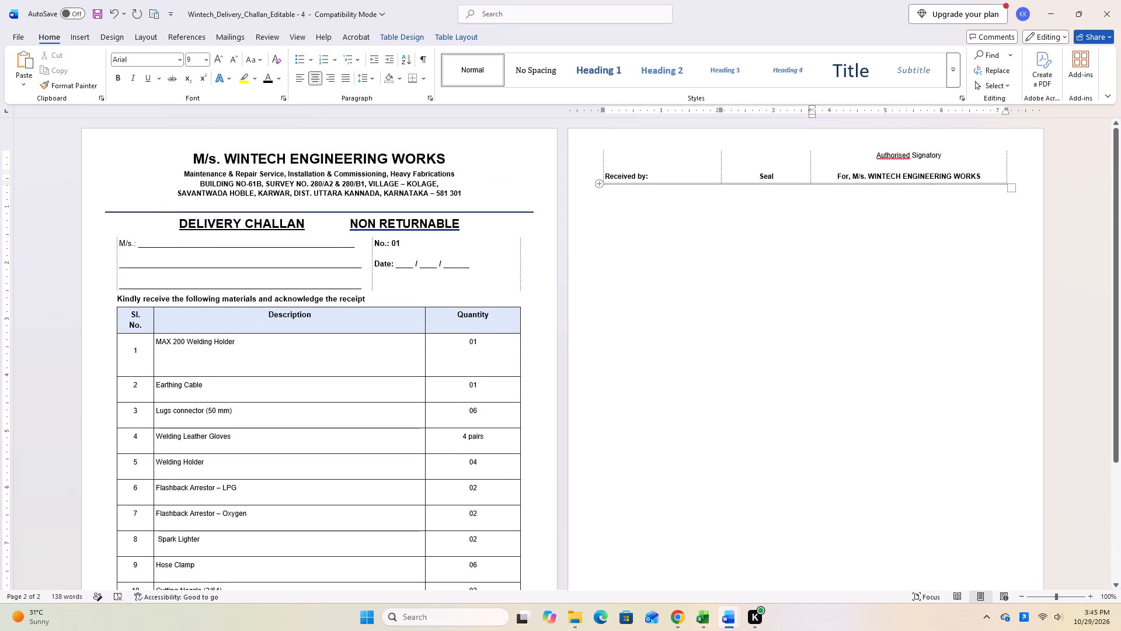
{"action": "left_click_drag", "start_coordinate": [607, 174], "coordinate": [902, 179]}
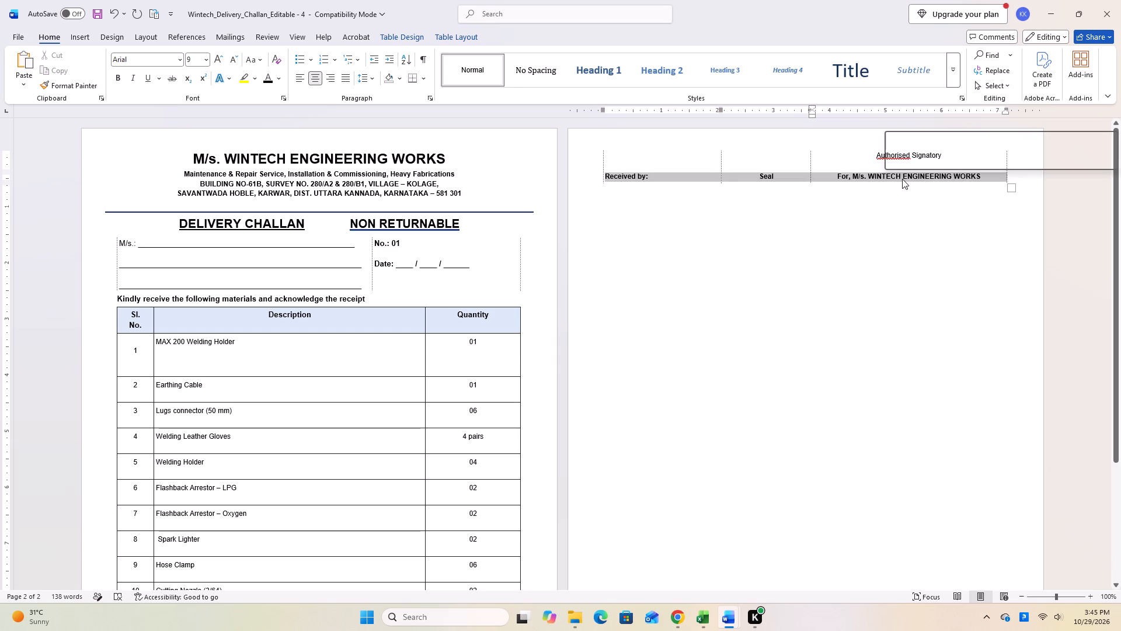
{"action": "key", "text": "BackSpace"}
{"action": "left_click", "coordinate": [537, 323]}
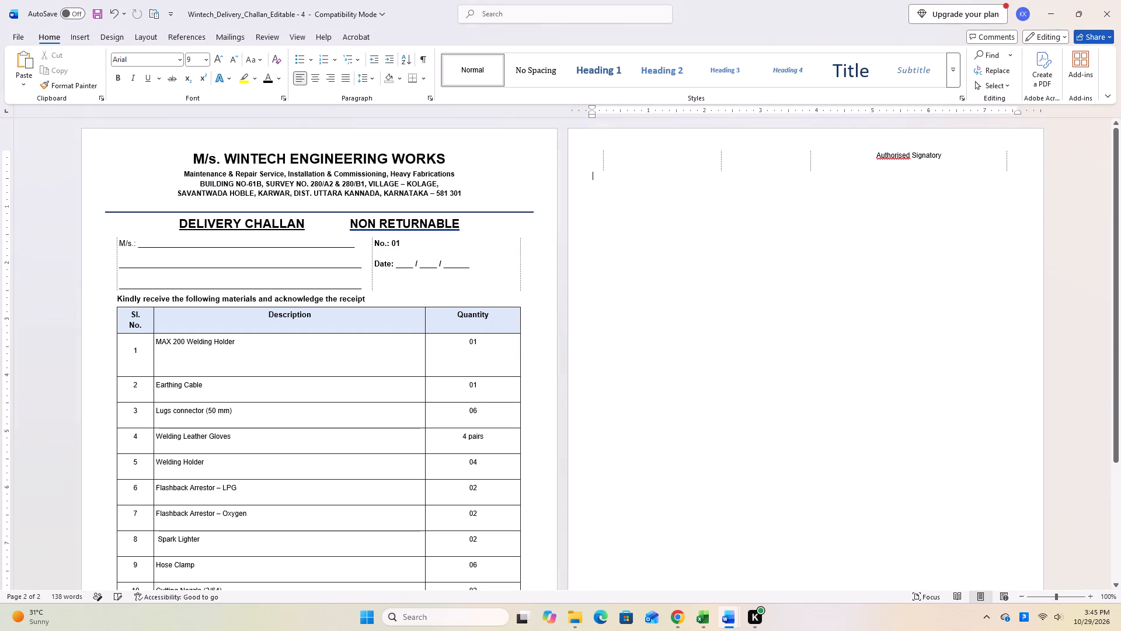
{"action": "left_click", "coordinate": [699, 337]}
Remove one blank line above the signature table to bring the whole signature block onto page 1, and check the page.
{"action": "scroll", "coordinate": [315, 300], "scroll_direction": "down", "scroll_amount": 11}
{"action": "left_click", "coordinate": [185, 500]}
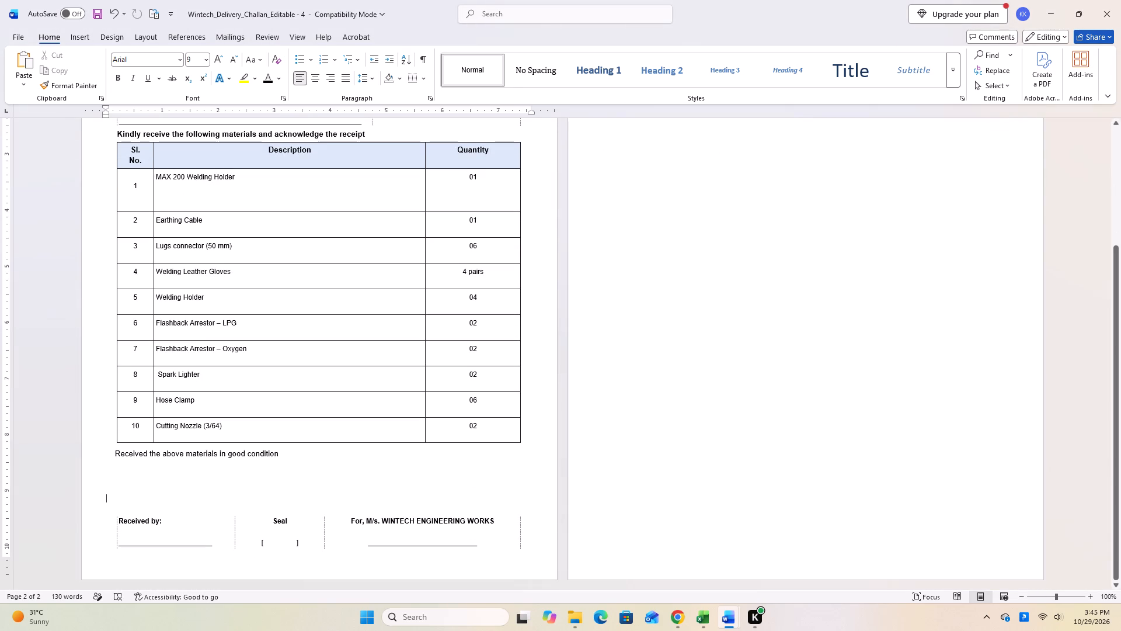
{"action": "key", "text": "BackSpace"}
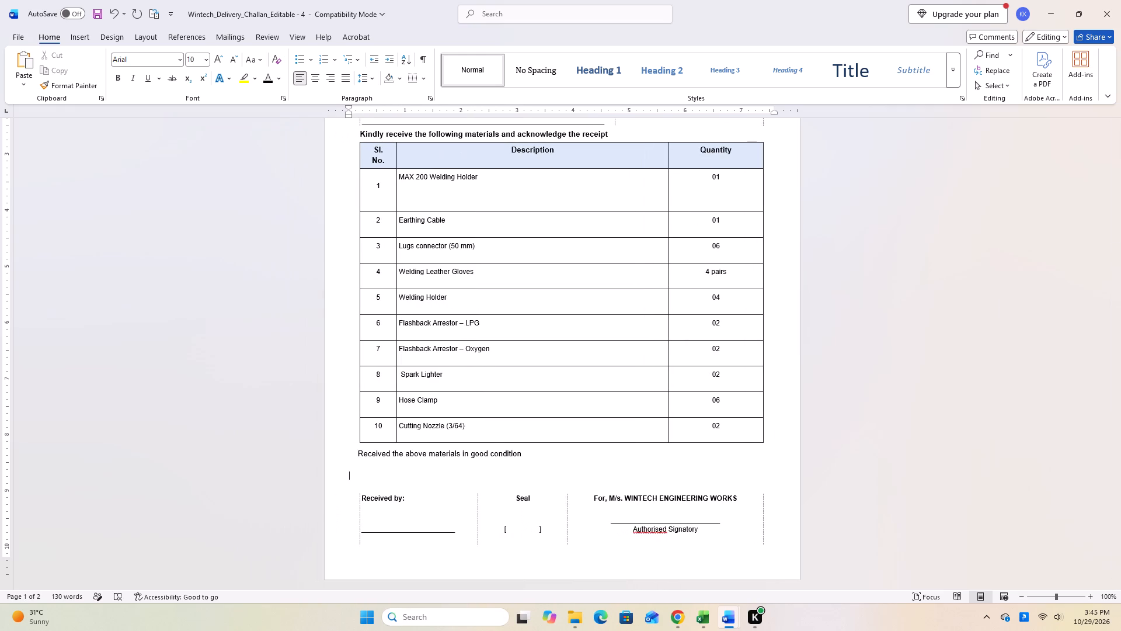
{"action": "scroll", "coordinate": [588, 444], "scroll_direction": "up", "scroll_amount": 3}
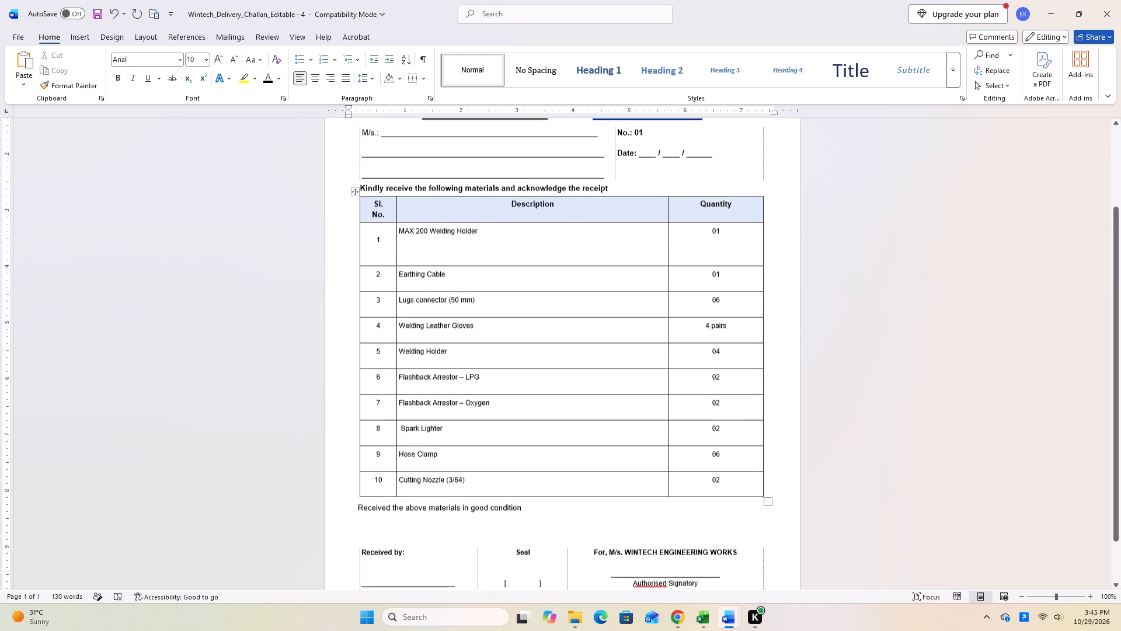
{"action": "scroll", "coordinate": [588, 444], "scroll_direction": "up", "scroll_amount": 2}
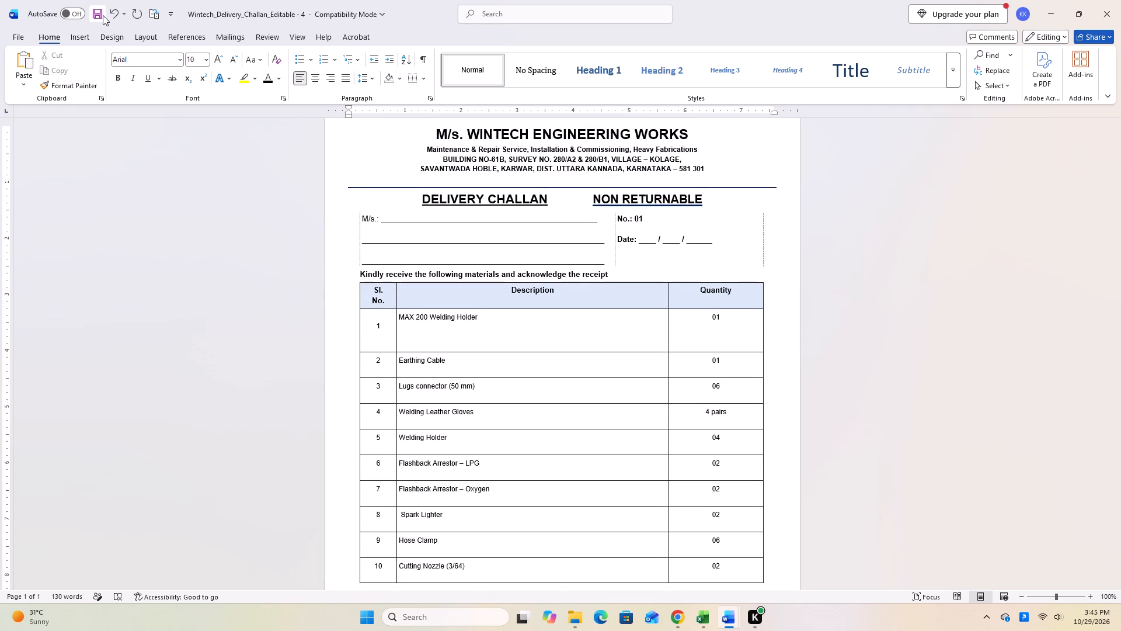
Save Wintech_Delivery_Challan_Editable - 4, look over its item table and signature block, and close it.
{"action": "double_click", "coordinate": [103, 15]}
{"action": "scroll", "coordinate": [868, 320], "scroll_direction": "down", "scroll_amount": 2}
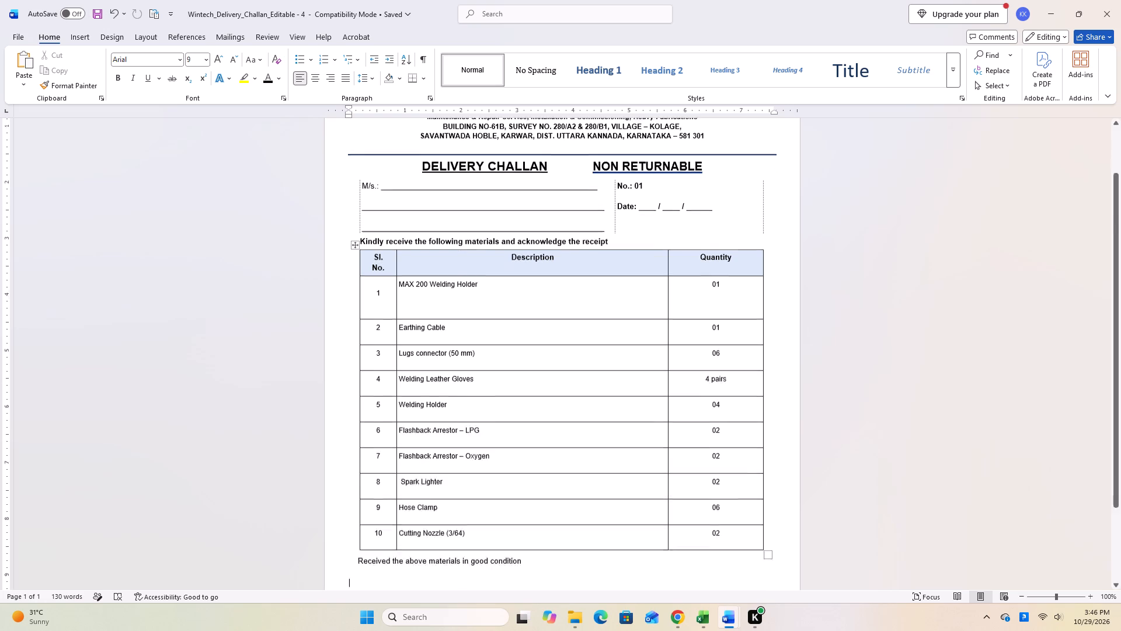
{"action": "scroll", "coordinate": [767, 375], "scroll_direction": "down", "scroll_amount": 2}
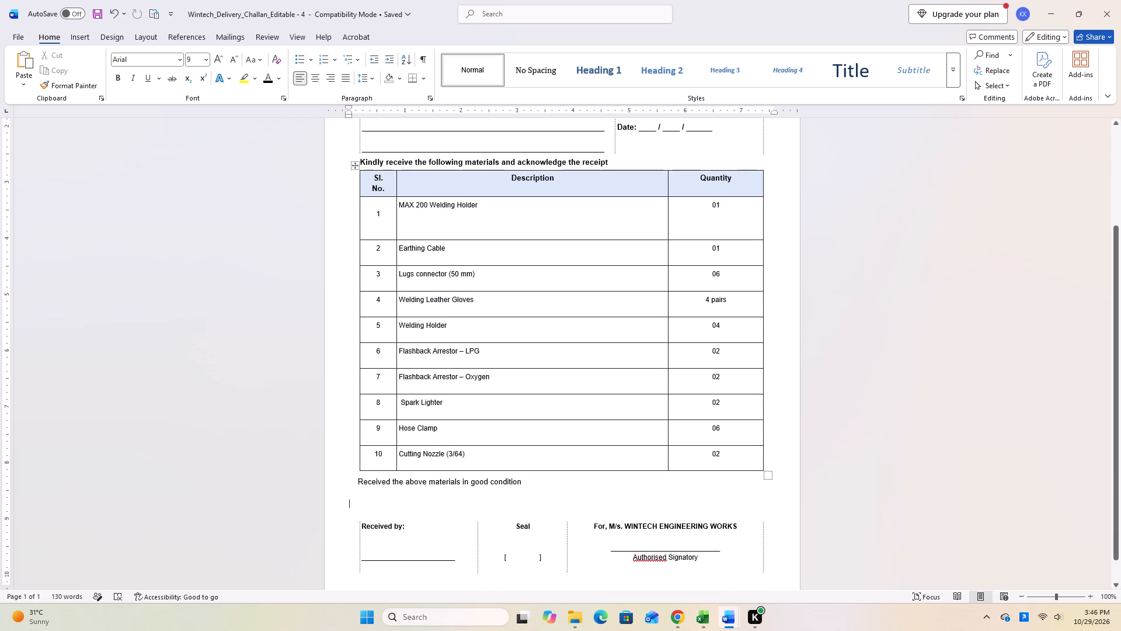
{"action": "left_click", "coordinate": [1105, 0]}
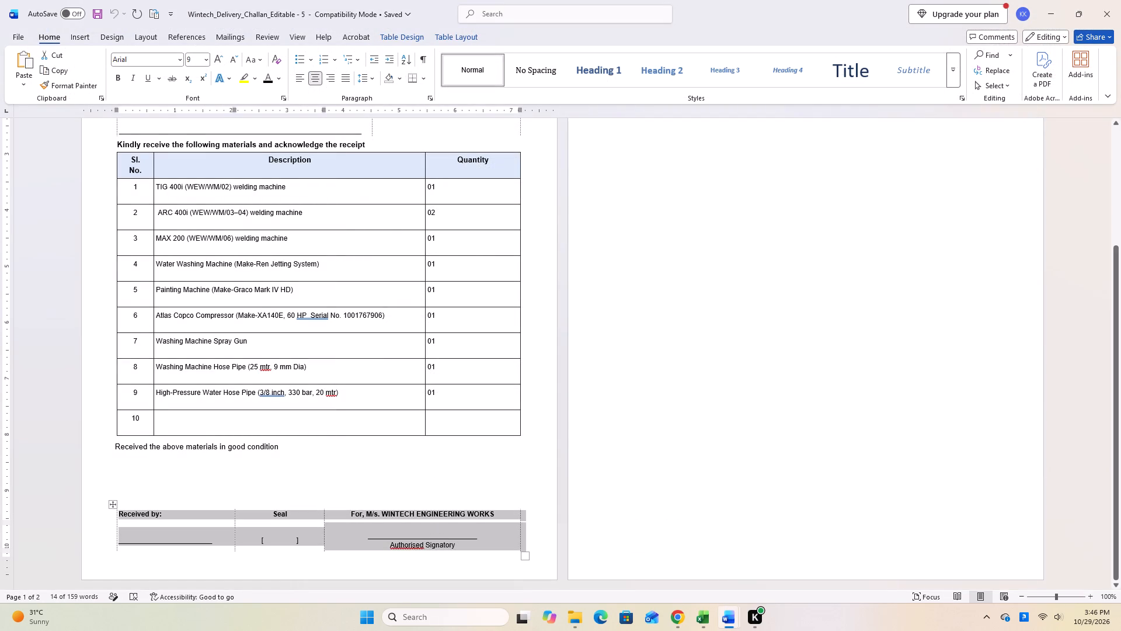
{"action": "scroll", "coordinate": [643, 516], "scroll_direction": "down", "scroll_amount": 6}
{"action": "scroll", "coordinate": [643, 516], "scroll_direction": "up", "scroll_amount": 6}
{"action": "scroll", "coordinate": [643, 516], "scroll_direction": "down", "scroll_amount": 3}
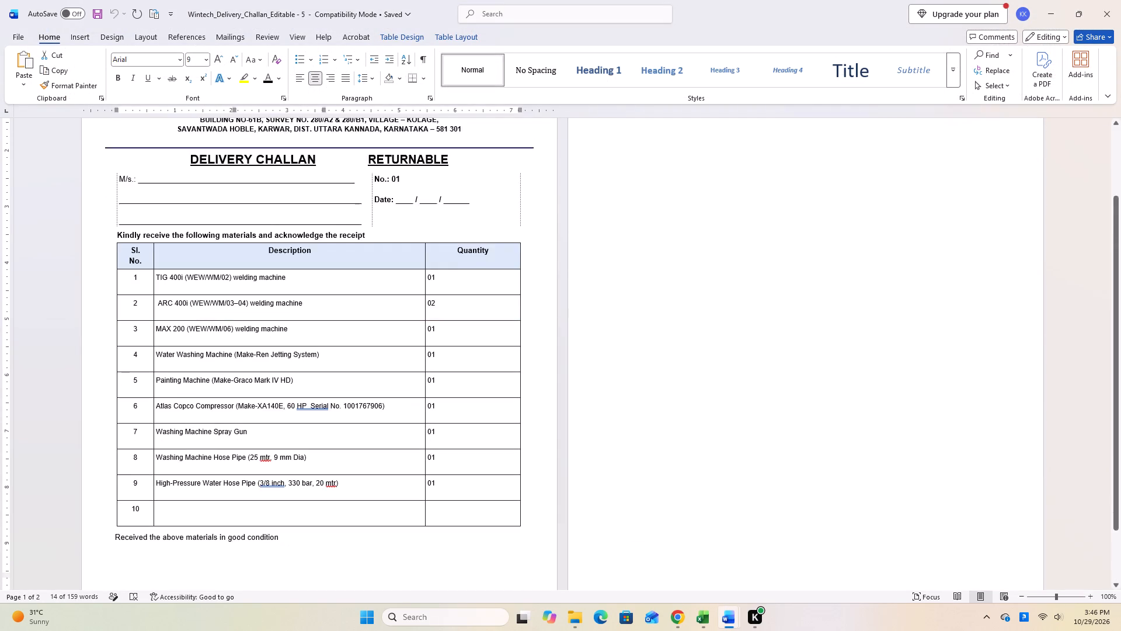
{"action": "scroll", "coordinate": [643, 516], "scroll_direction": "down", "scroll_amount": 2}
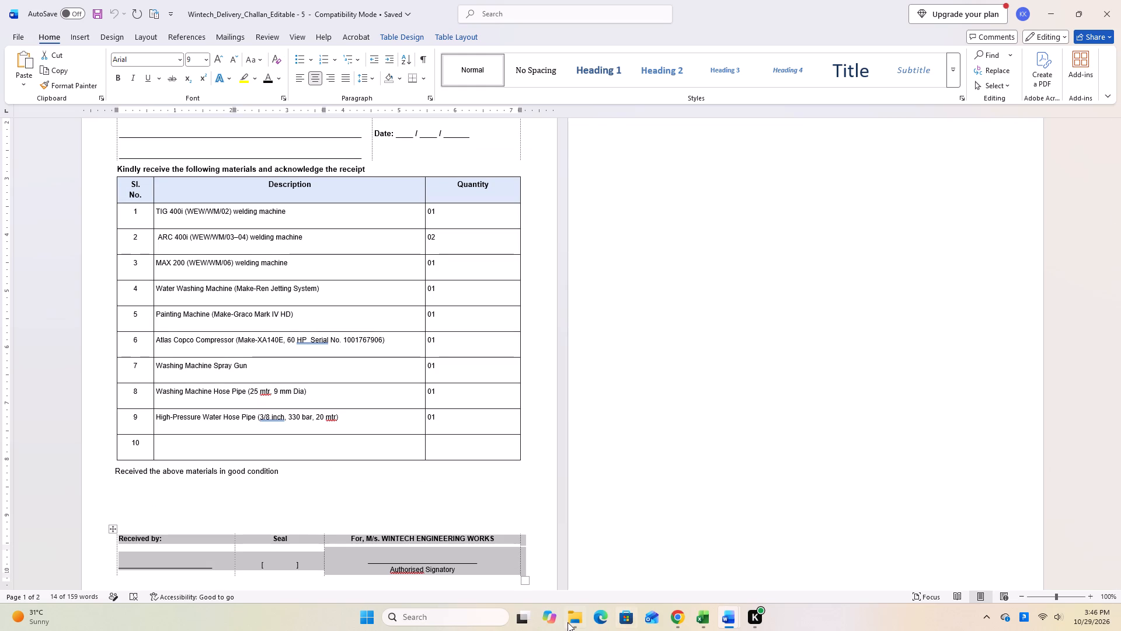
Open Wintech_Delivery_Challan_Editable - 2 from the Passes folder, examine its item table and signature block, and close it.
{"action": "left_click", "coordinate": [575, 577]}
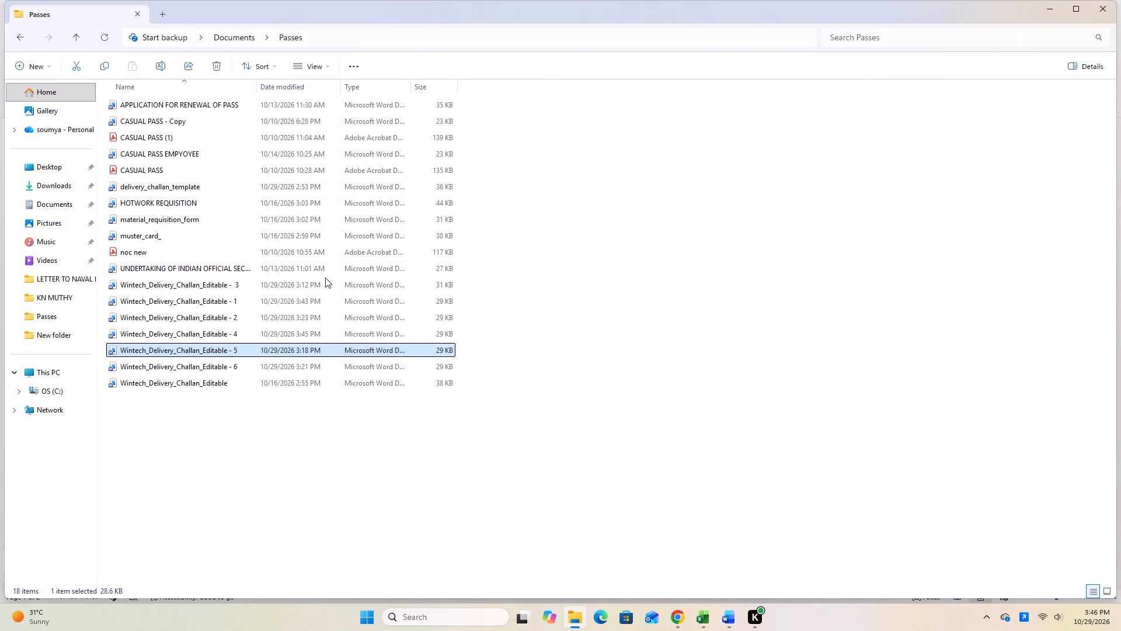
{"action": "left_click", "coordinate": [326, 281]}
{"action": "left_click", "coordinate": [326, 295]}
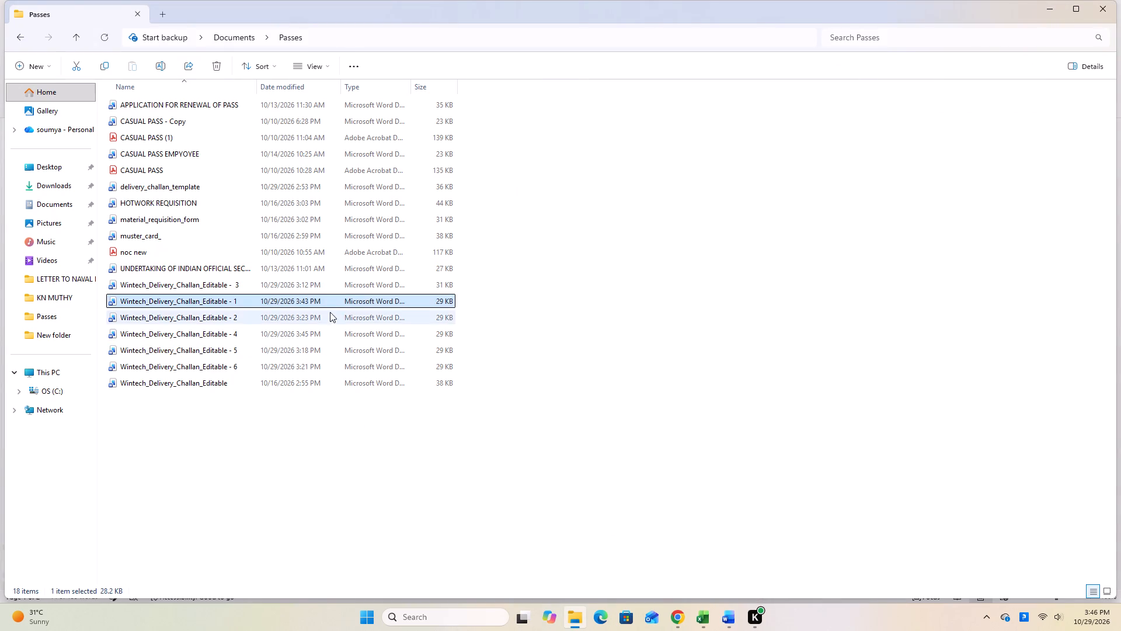
{"action": "left_click", "coordinate": [329, 316]}
{"action": "double_click", "coordinate": [384, 320]}
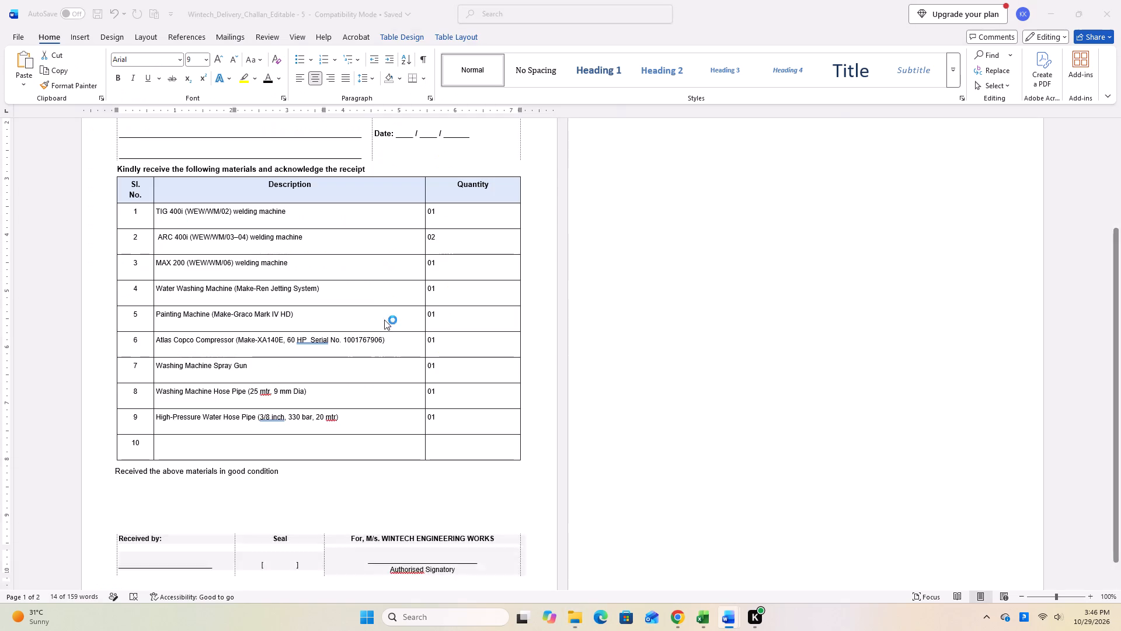
{"action": "scroll", "coordinate": [608, 451], "scroll_direction": "down", "scroll_amount": 10}
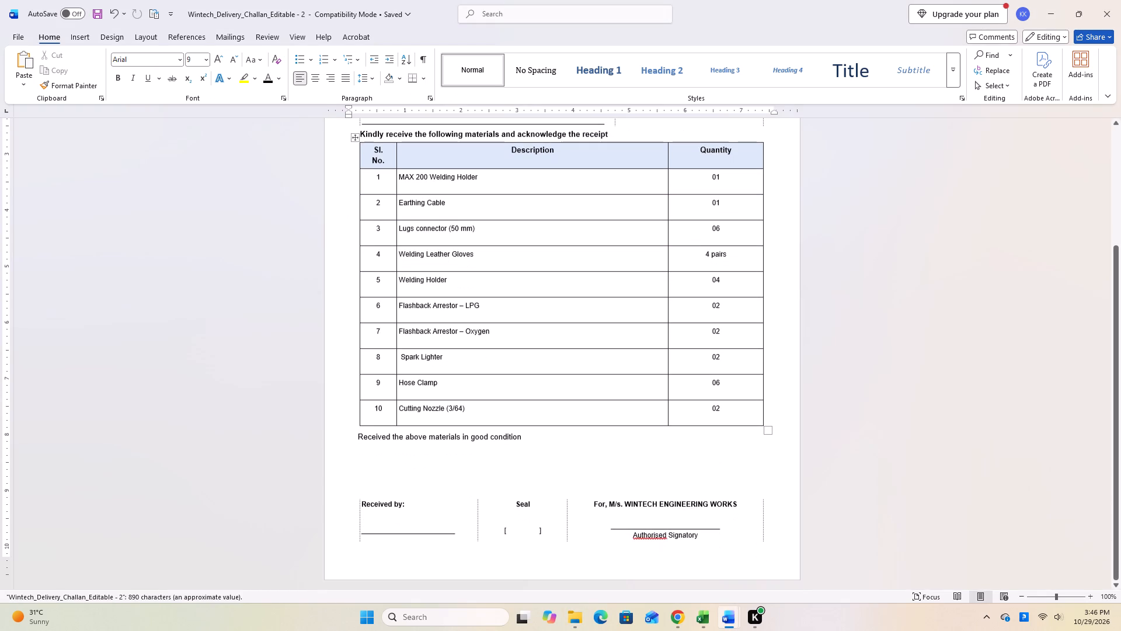
{"action": "scroll", "coordinate": [611, 448], "scroll_direction": "up", "scroll_amount": 3}
{"action": "left_click", "coordinate": [1120, 0]}
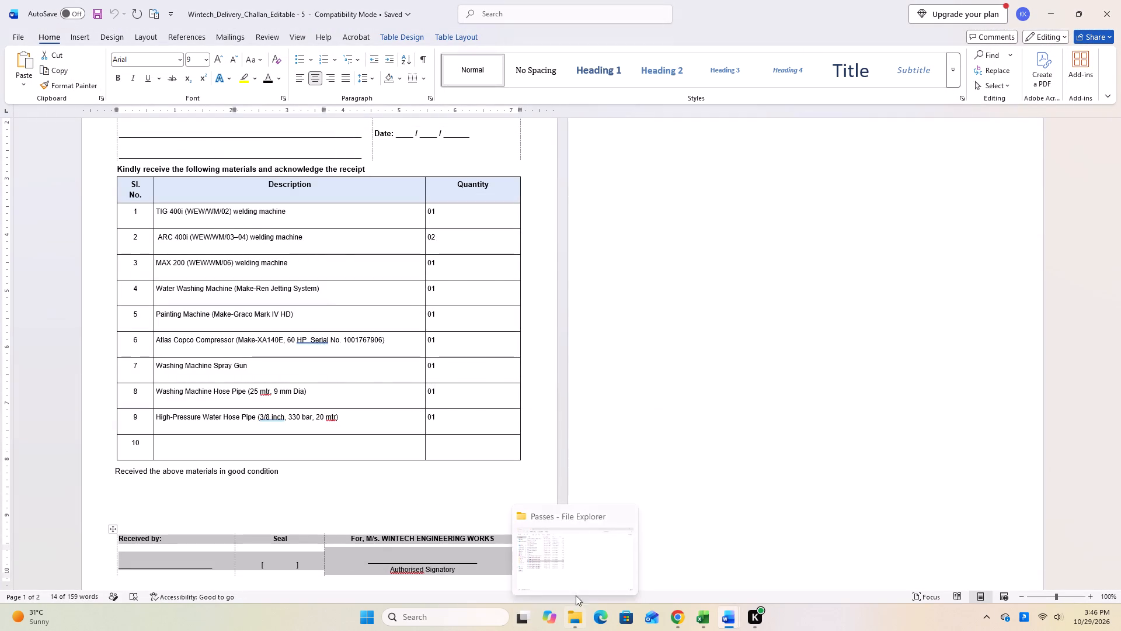
Reopen Wintech_Delivery_Challan_Editable - 4 and ignore all spelling flags for the word Authorised in its signature block.
{"action": "left_click", "coordinate": [574, 571]}
{"action": "double_click", "coordinate": [365, 335]}
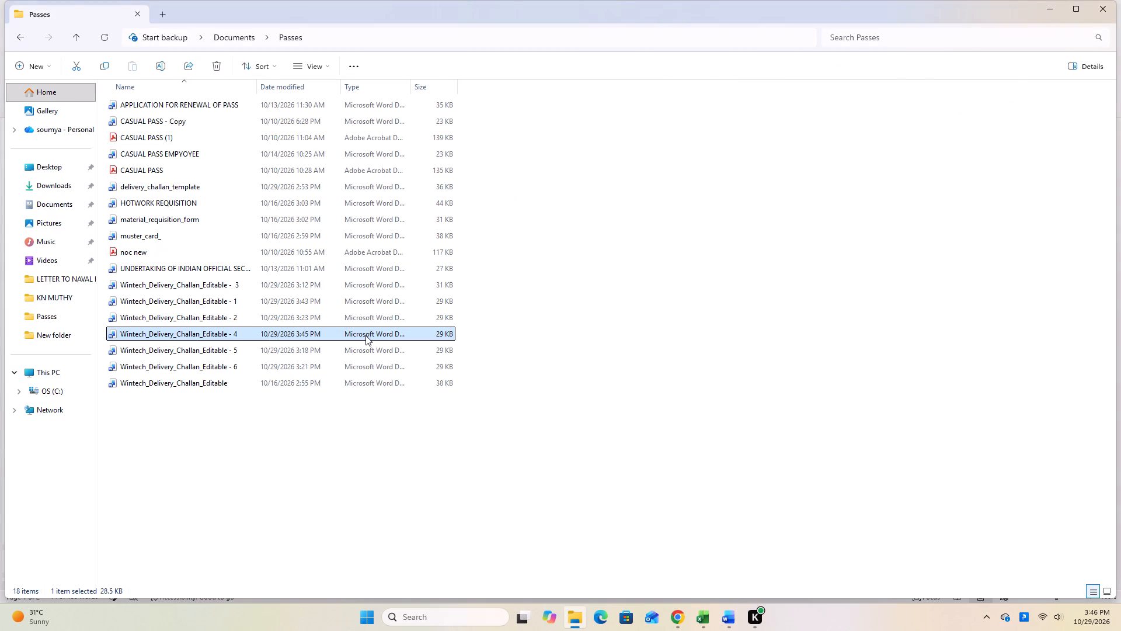
{"action": "double_click", "coordinate": [365, 335]}
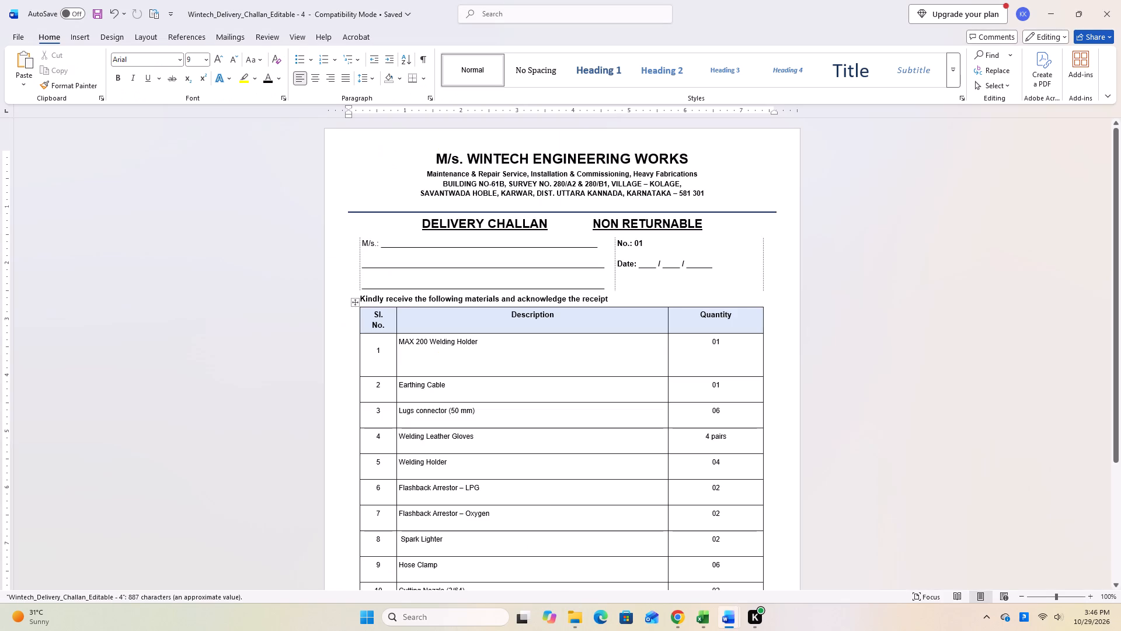
{"action": "scroll", "coordinate": [640, 435], "scroll_direction": "down", "scroll_amount": 10}
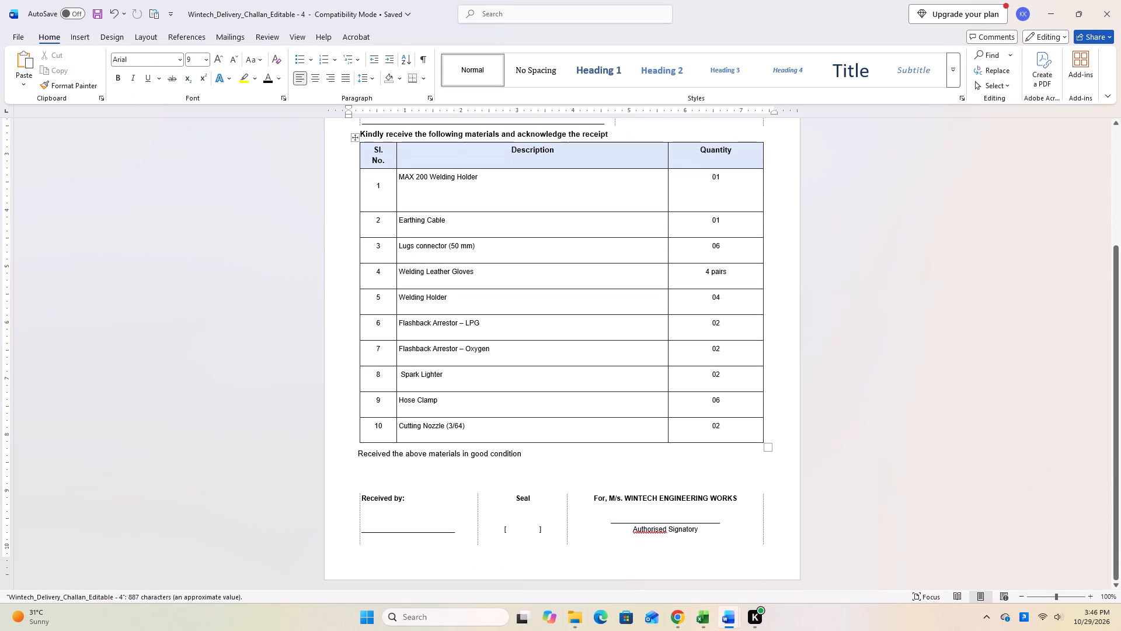
{"action": "right_click", "coordinate": [647, 535]}
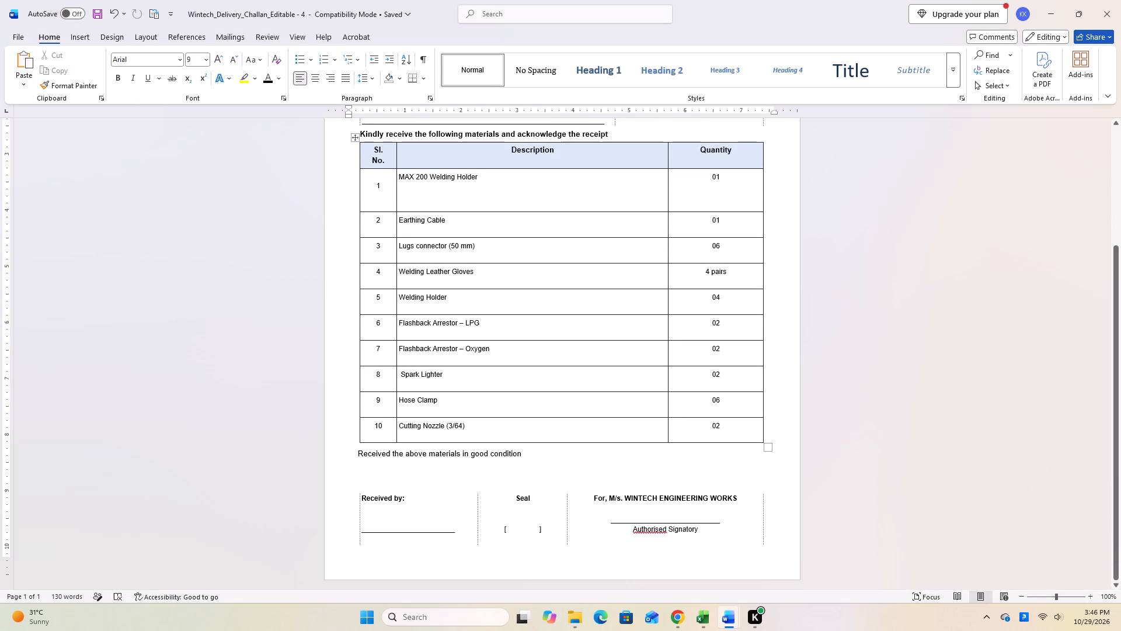
{"action": "left_click", "coordinate": [854, 421]}
{"action": "left_click", "coordinate": [640, 530]}
{"action": "right_click", "coordinate": [640, 530]}
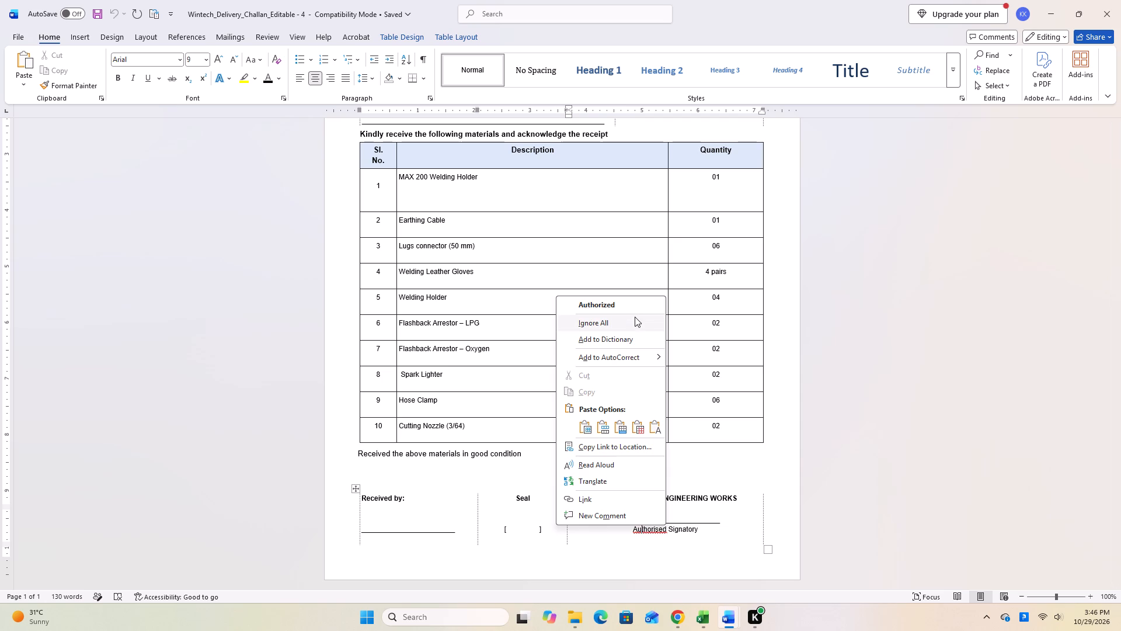
{"action": "left_click", "coordinate": [610, 324]}
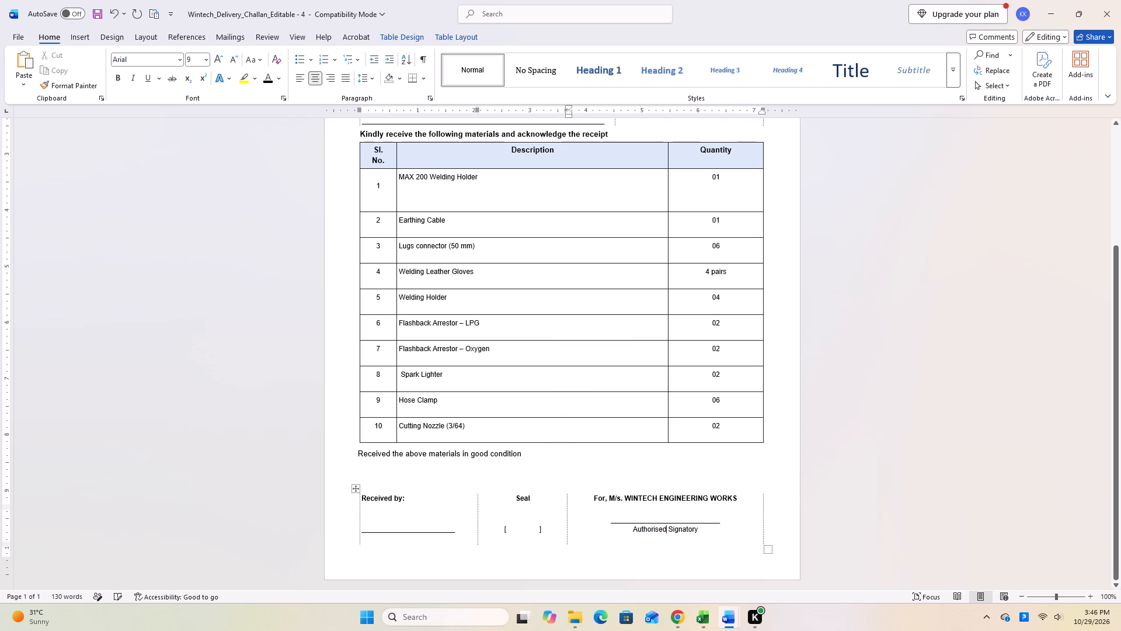
Examine challan 4 from header to signature block for layout and spacing, keeping the document open.
{"action": "scroll", "coordinate": [685, 485], "scroll_direction": "up", "scroll_amount": 5}
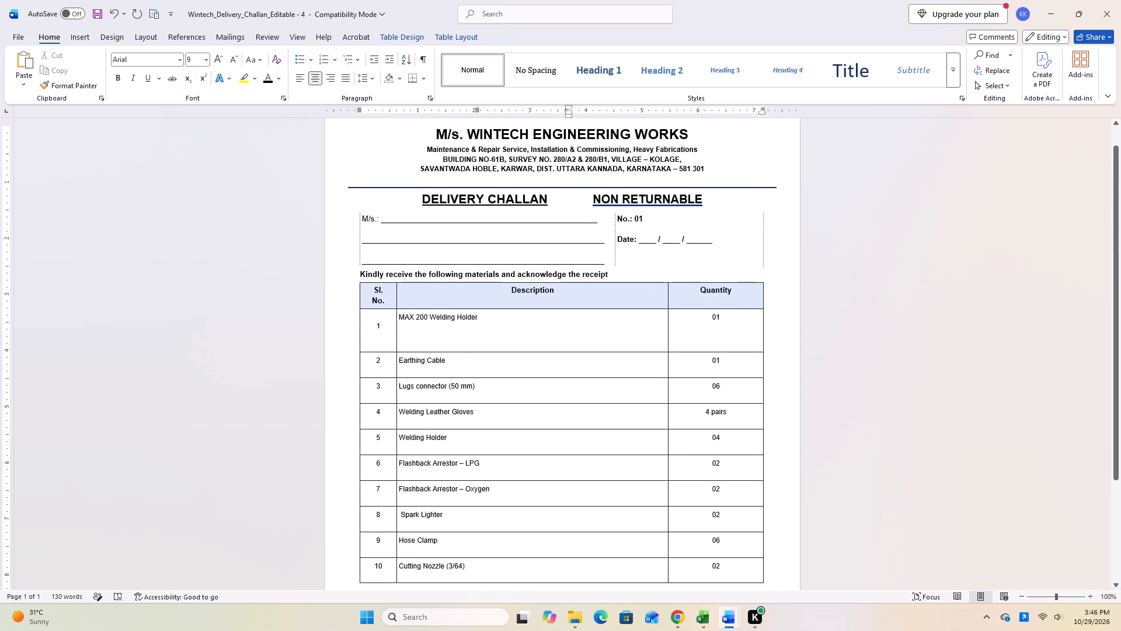
{"action": "scroll", "coordinate": [685, 485], "scroll_direction": "down", "scroll_amount": 6}
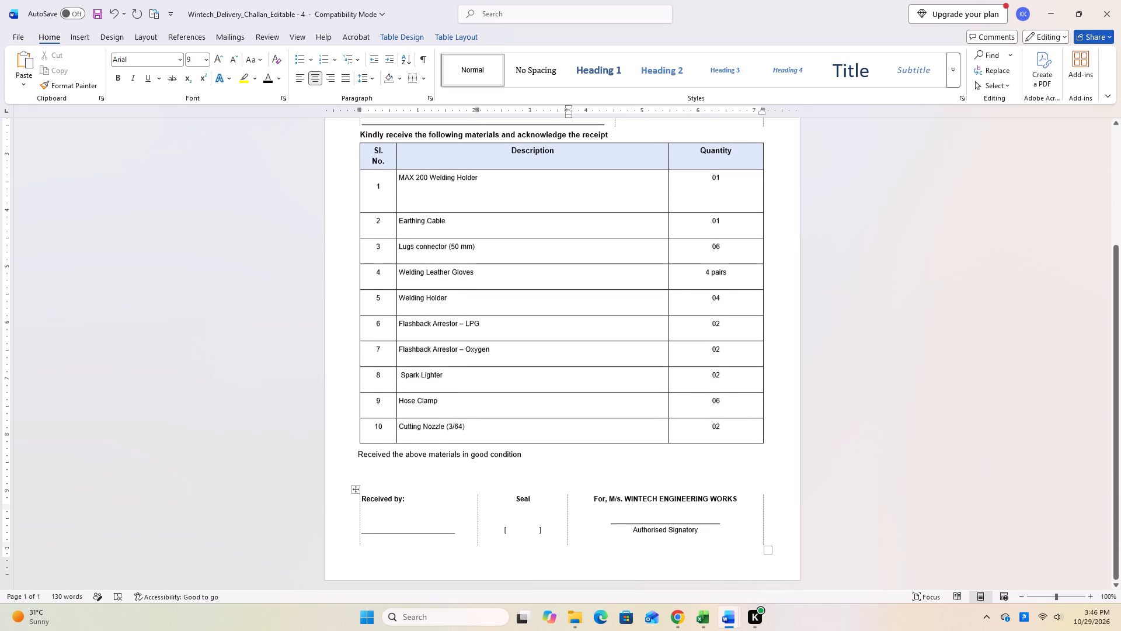
{"action": "scroll", "coordinate": [685, 485], "scroll_direction": "down", "scroll_amount": 5}
{"action": "scroll", "coordinate": [685, 485], "scroll_direction": "up", "scroll_amount": 6}
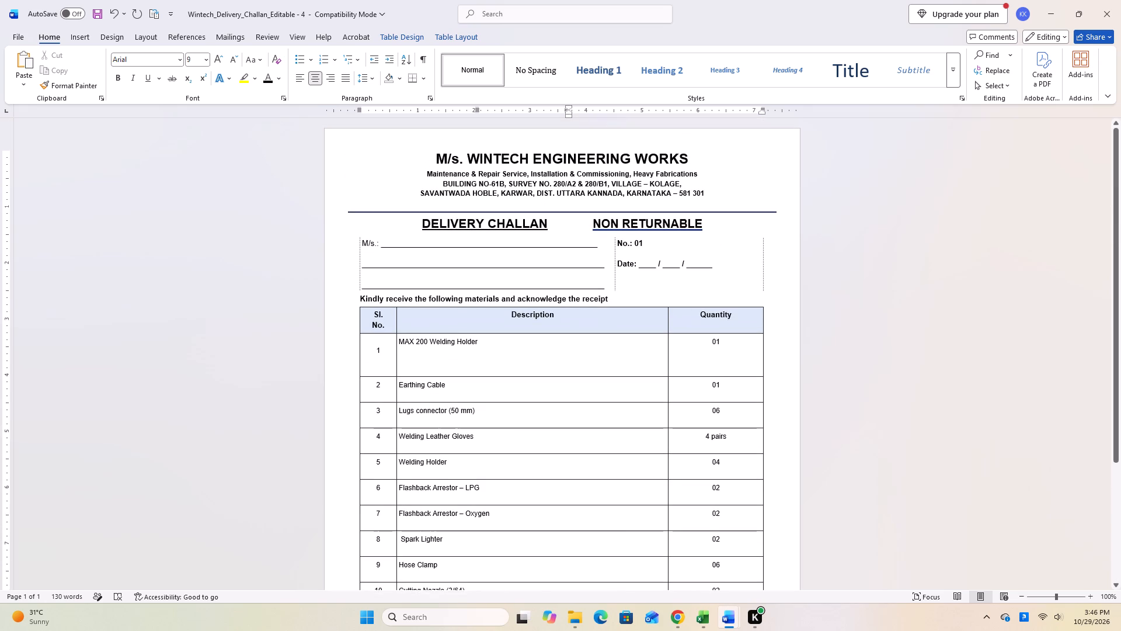
{"action": "scroll", "coordinate": [685, 485], "scroll_direction": "up", "scroll_amount": 5}
{"action": "scroll", "coordinate": [685, 485], "scroll_direction": "down", "scroll_amount": 6}
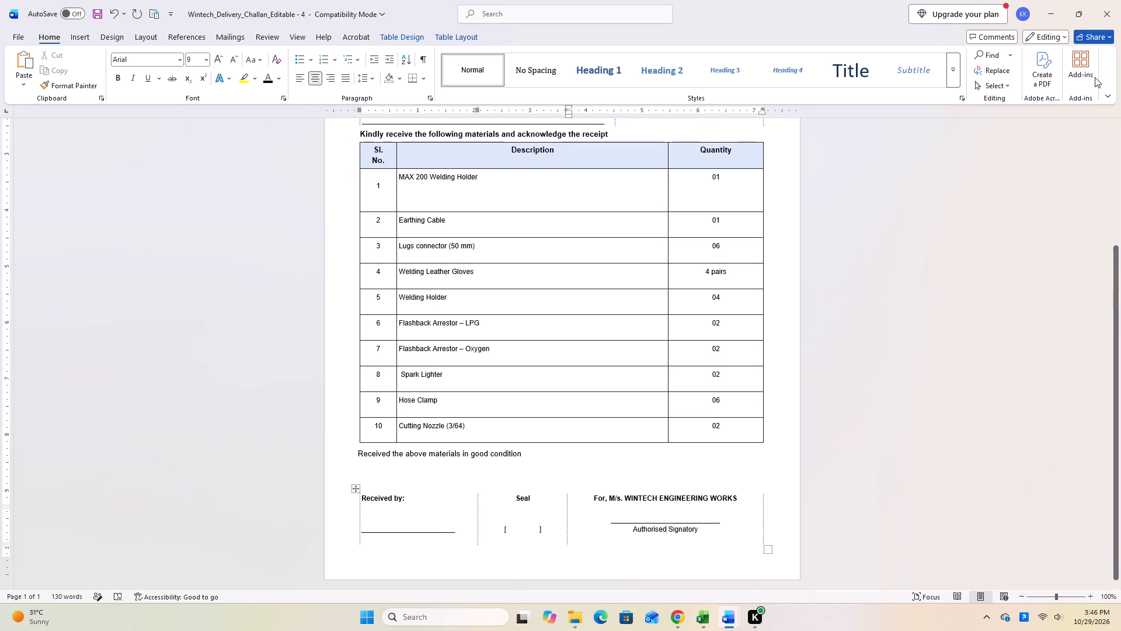
{"action": "left_click", "coordinate": [1117, 13]}
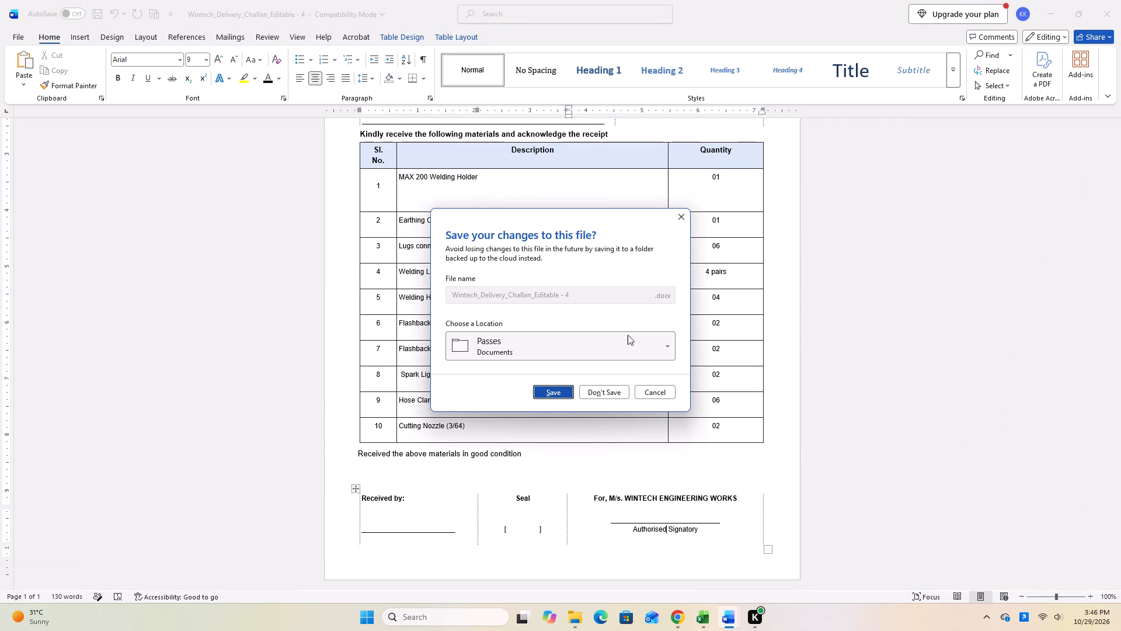
{"action": "left_click", "coordinate": [677, 225]}
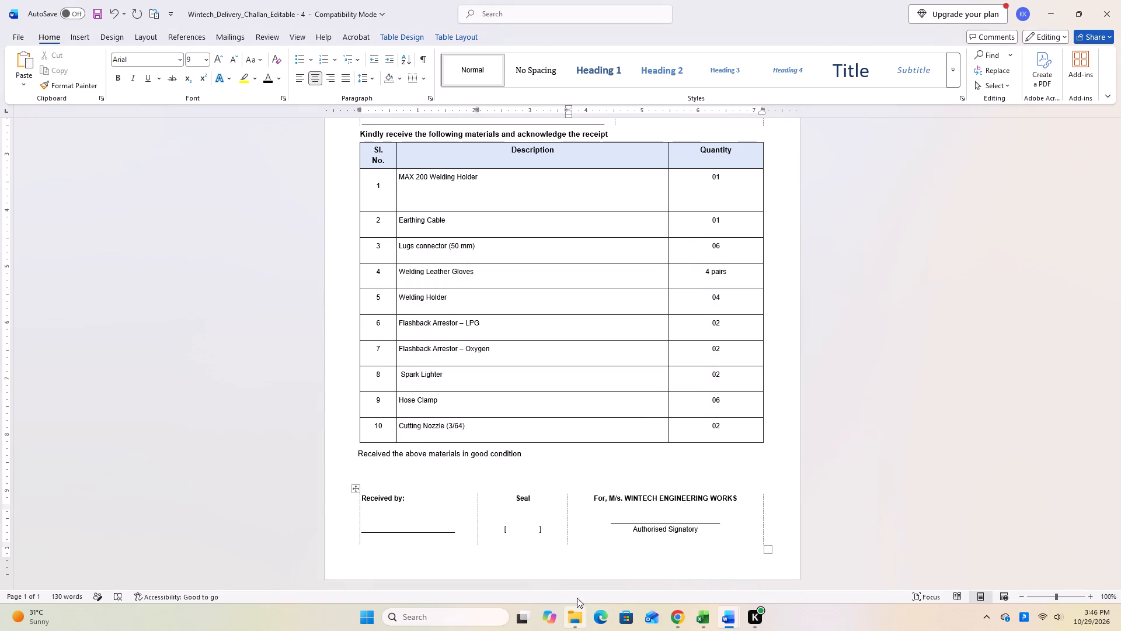
Open Wintech_Delivery_Challan_Editable - 2 again and examine its item table and signature block layout.
{"action": "left_click", "coordinate": [569, 563]}
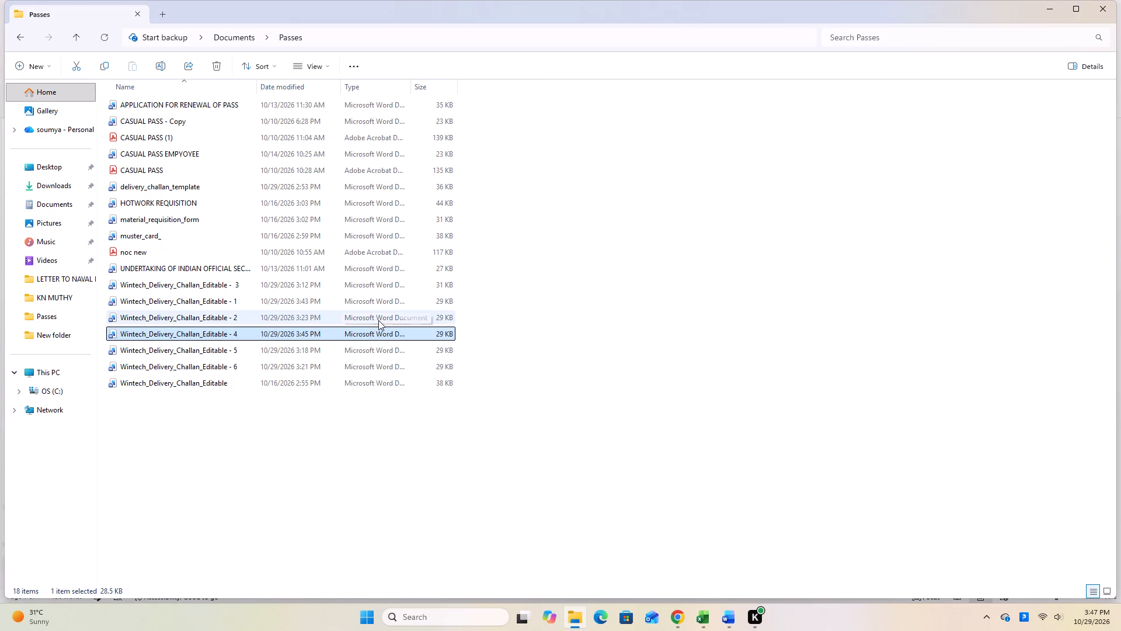
{"action": "double_click", "coordinate": [378, 320]}
{"action": "scroll", "coordinate": [672, 394], "scroll_direction": "down", "scroll_amount": 2}
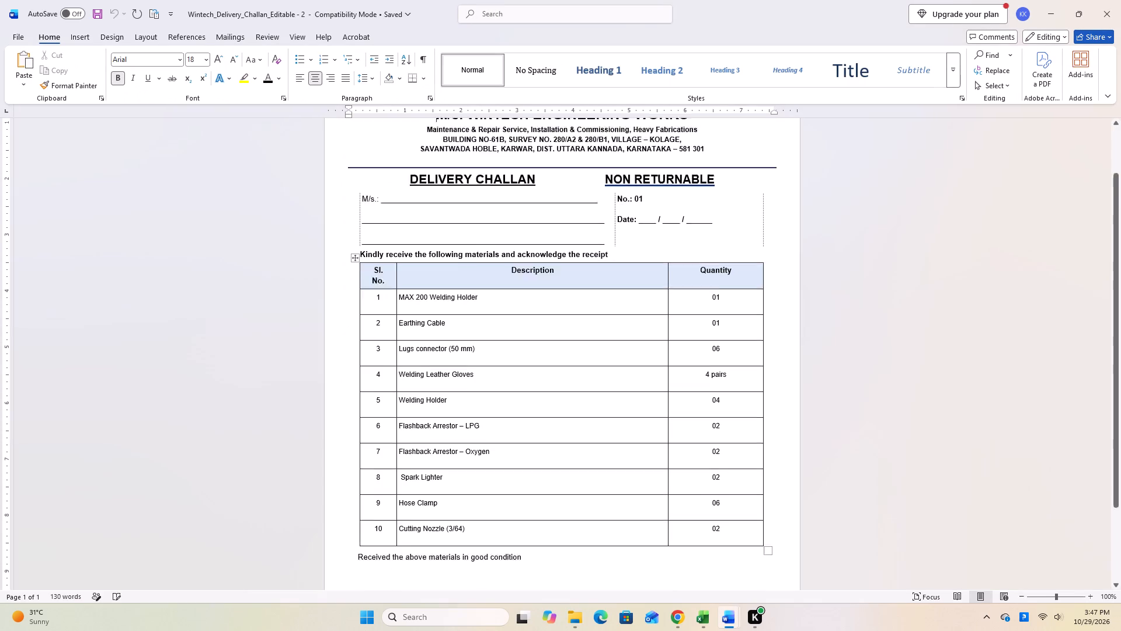
{"action": "scroll", "coordinate": [672, 394], "scroll_direction": "down", "scroll_amount": 3}
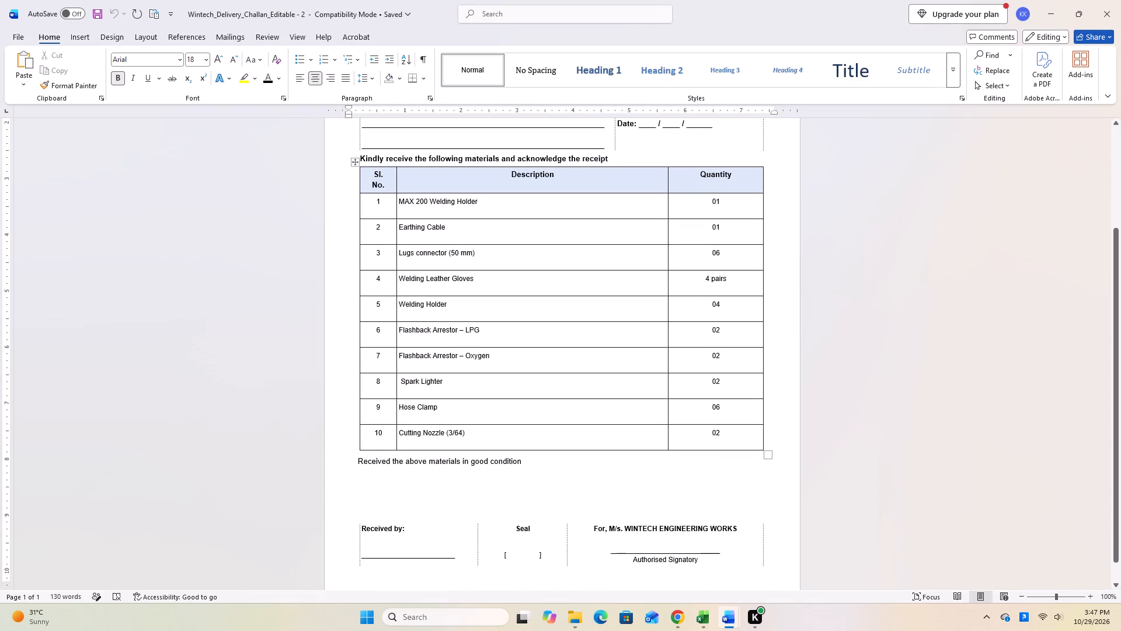
Compare the item table spacing and signature block layout of challans 2 and 4, switching between the two documents.
{"action": "scroll", "coordinate": [544, 590], "scroll_direction": "down", "scroll_amount": 2}
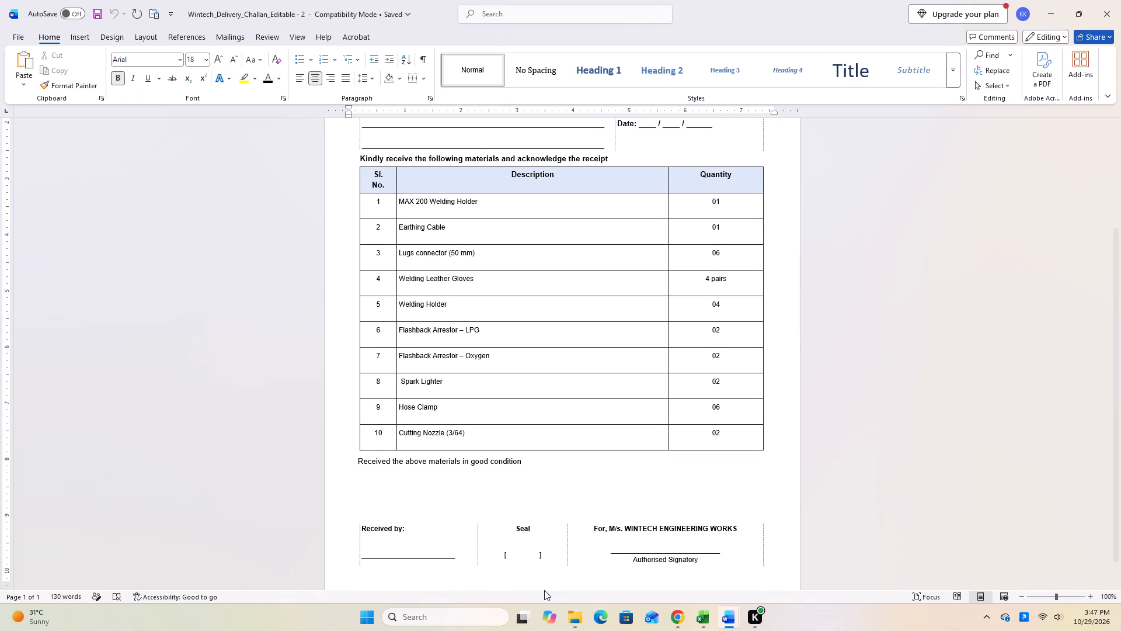
{"action": "scroll", "coordinate": [544, 590], "scroll_direction": "down", "scroll_amount": 2}
{"action": "scroll", "coordinate": [585, 531], "scroll_direction": "up", "scroll_amount": 4}
{"action": "scroll", "coordinate": [585, 531], "scroll_direction": "down", "scroll_amount": 5}
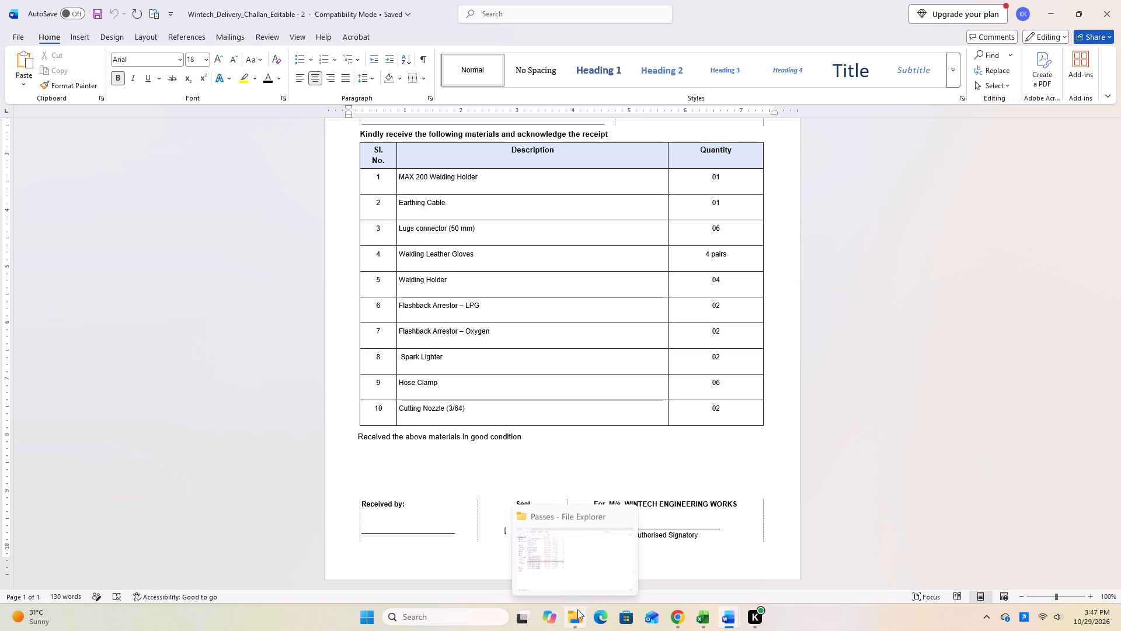
{"action": "left_click", "coordinate": [577, 580]}
{"action": "left_click", "coordinate": [324, 328]}
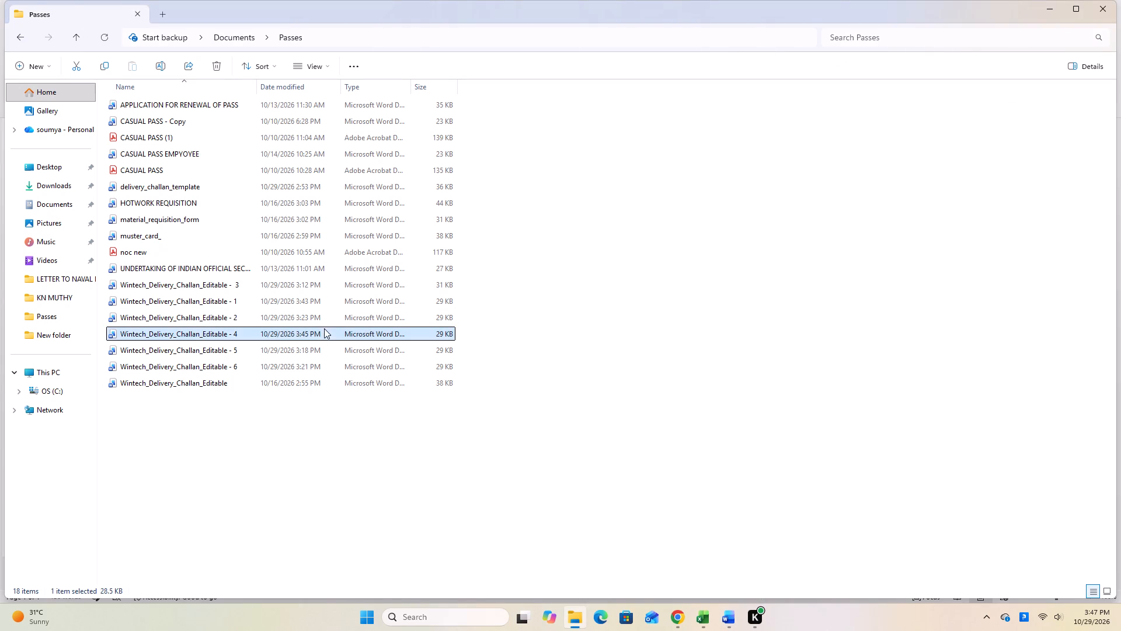
{"action": "double_click", "coordinate": [364, 335]}
{"action": "scroll", "coordinate": [498, 344], "scroll_direction": "down", "scroll_amount": 1}
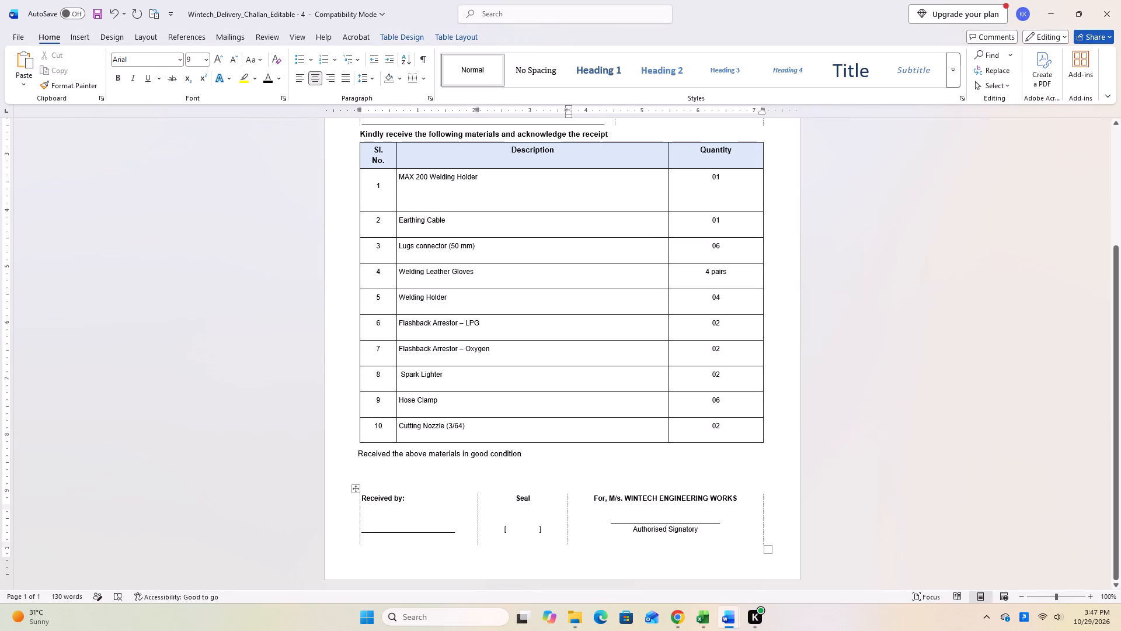
{"action": "scroll", "coordinate": [498, 344], "scroll_direction": "down", "scroll_amount": 3}
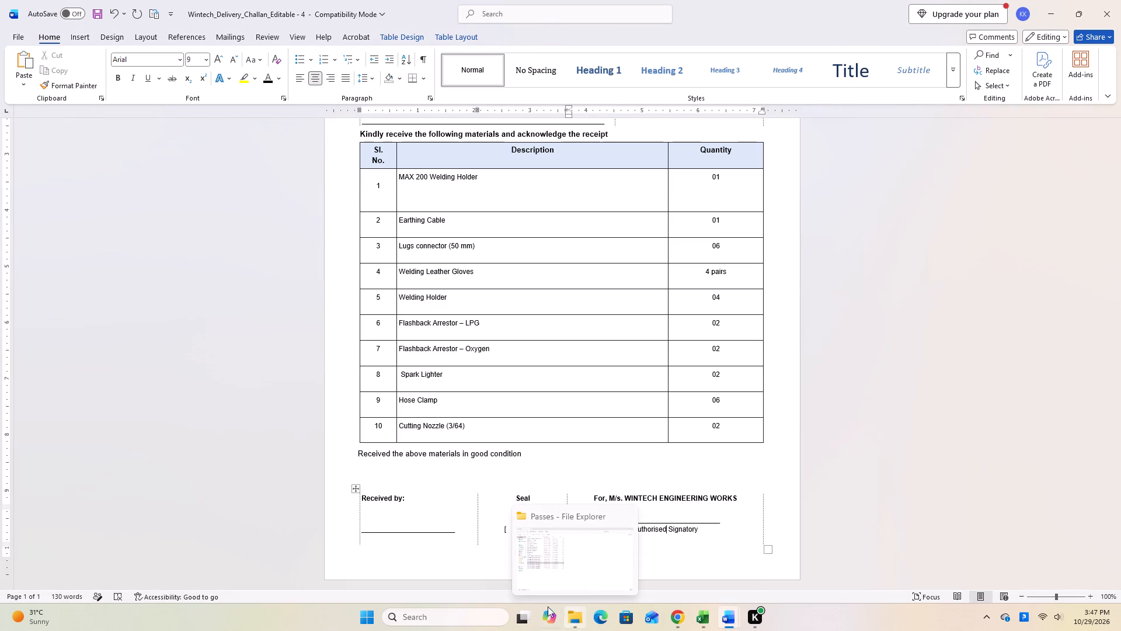
{"action": "left_click", "coordinate": [546, 554]}
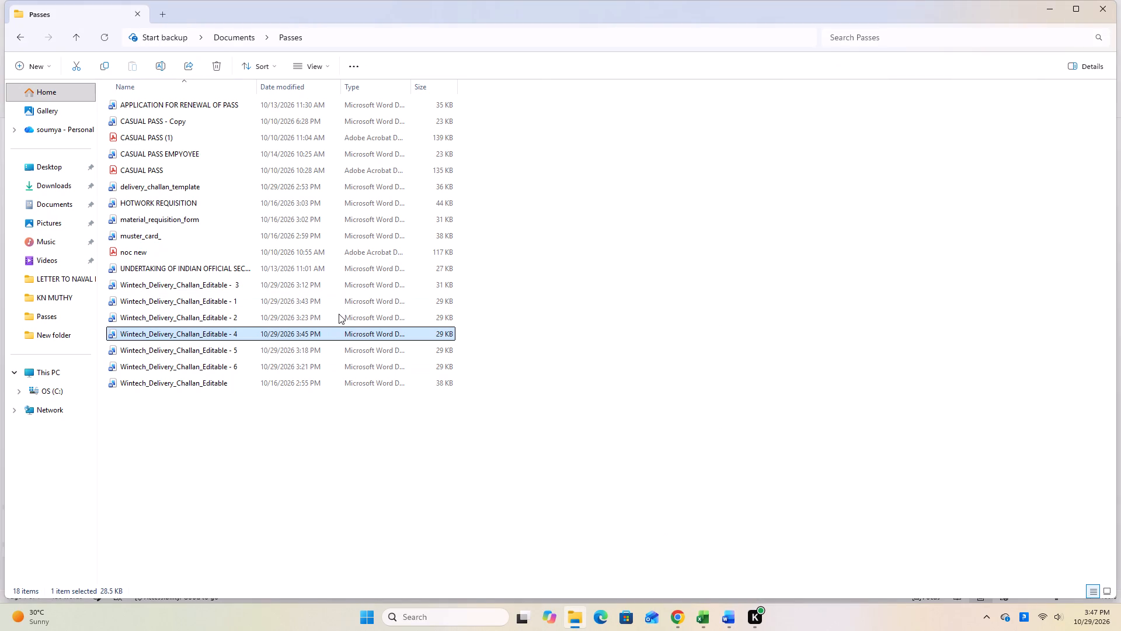
{"action": "double_click", "coordinate": [339, 314]}
{"action": "double_click", "coordinate": [378, 321]}
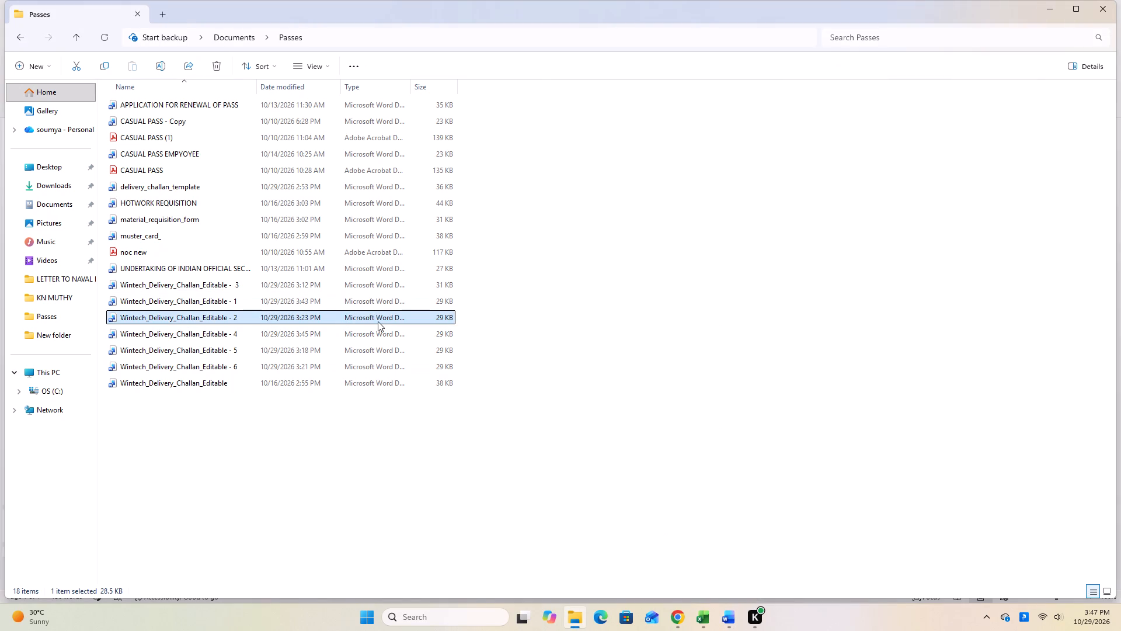
{"action": "double_click", "coordinate": [378, 318]}
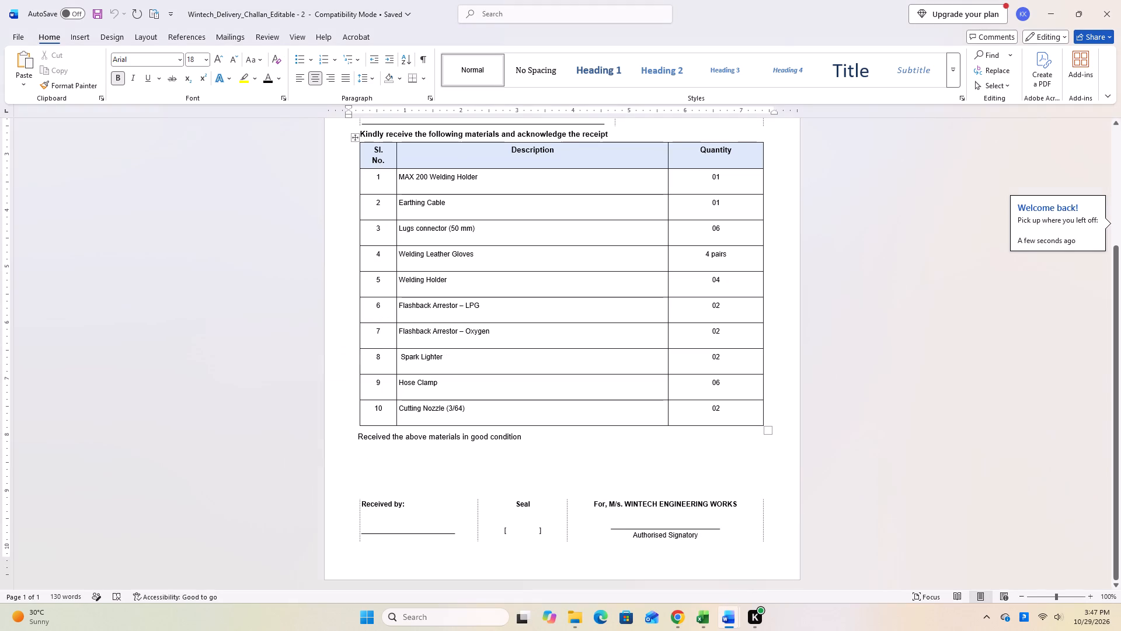
{"action": "scroll", "coordinate": [531, 355], "scroll_direction": "down", "scroll_amount": 4}
{"action": "scroll", "coordinate": [531, 355], "scroll_direction": "up", "scroll_amount": 4}
{"action": "scroll", "coordinate": [531, 355], "scroll_direction": "down", "scroll_amount": 3}
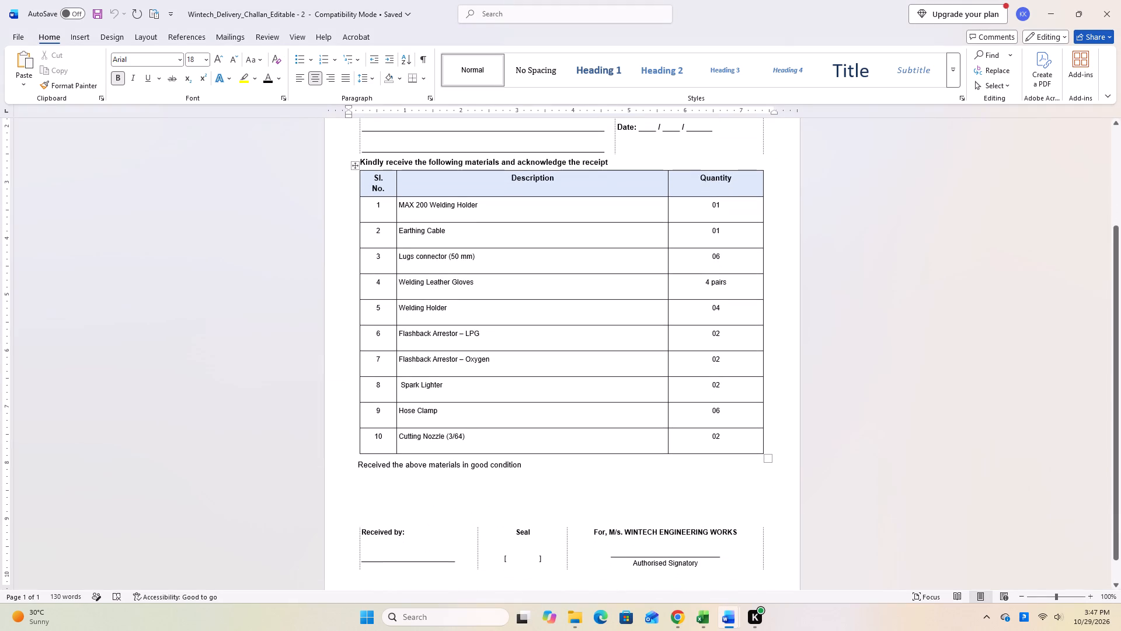
Close challan 2 and challan 4, discarding the unsaved changes to challan 4.
{"action": "left_click", "coordinate": [1115, 8]}
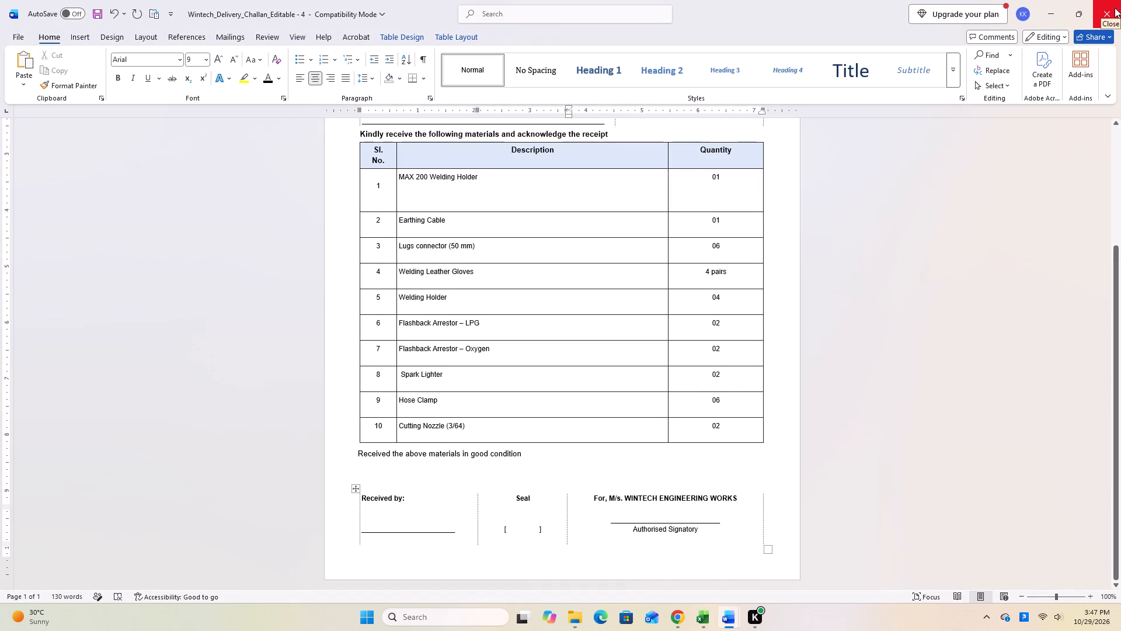
{"action": "left_click", "coordinate": [1115, 8]}
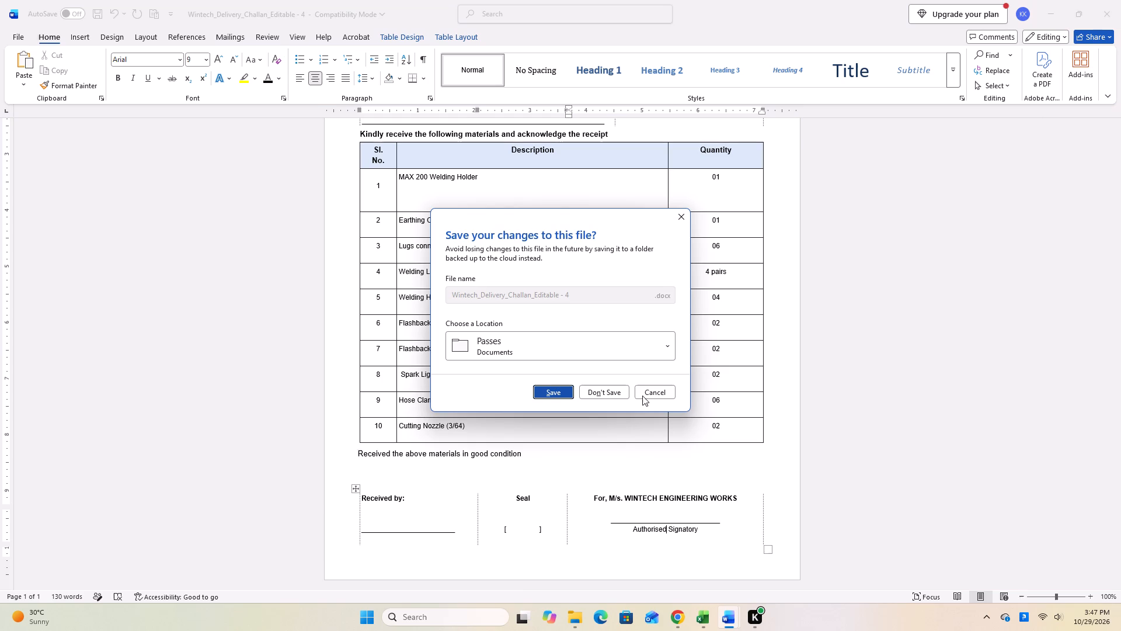
{"action": "left_click", "coordinate": [617, 396]}
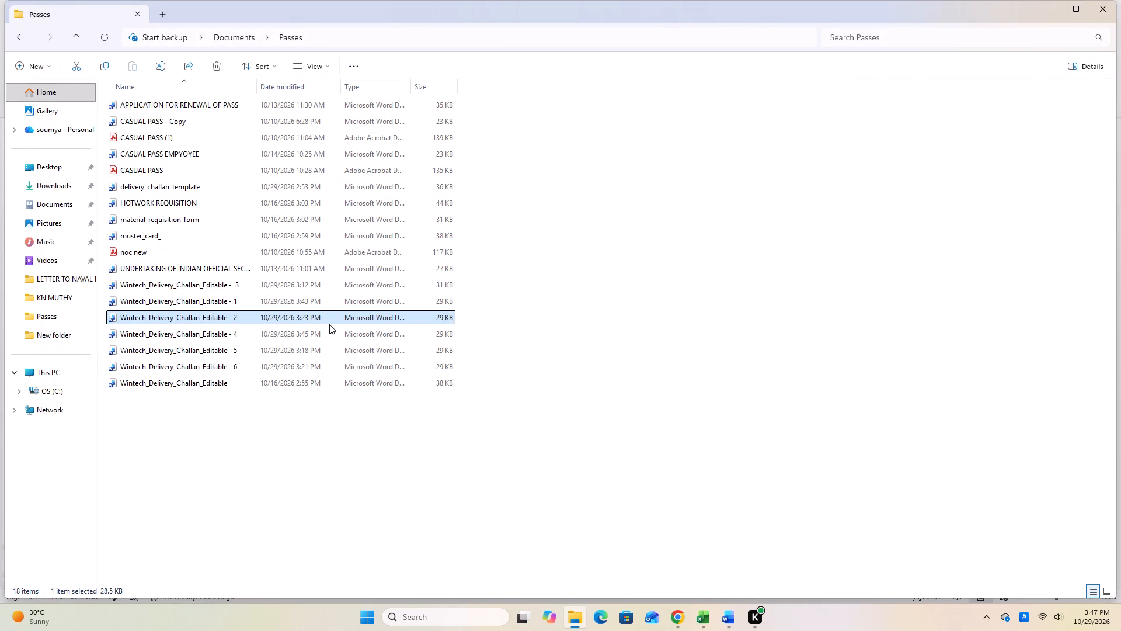
Delete the file Wintech_Delivery_Challan_Editable - 4 from the Passes folder.
{"action": "left_click", "coordinate": [329, 338]}
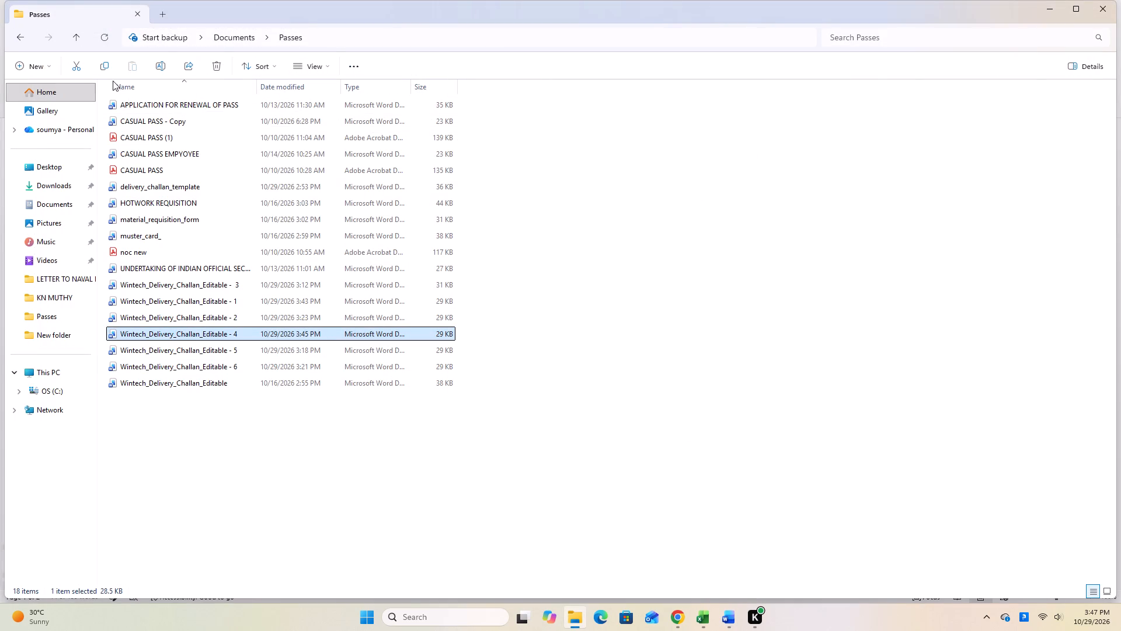
{"action": "left_click", "coordinate": [209, 70]}
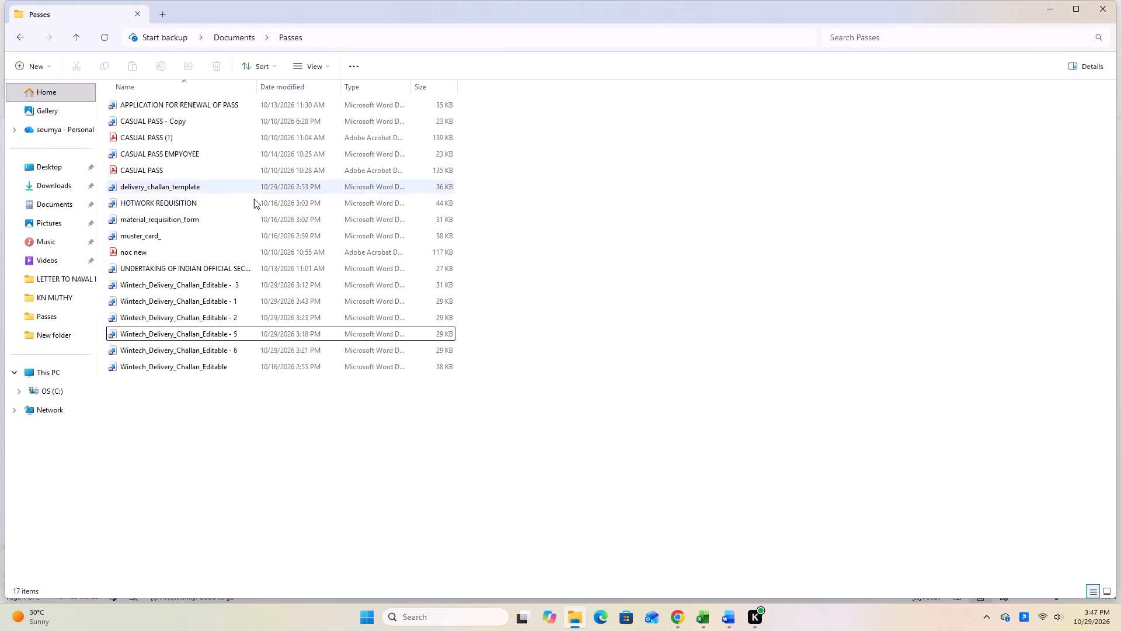
Open Wintech_Delivery_Challan_Editable - 5 from the Passes folder and examine its header, item table and signature block.
{"action": "left_click", "coordinate": [269, 401]}
{"action": "double_click", "coordinate": [338, 331]}
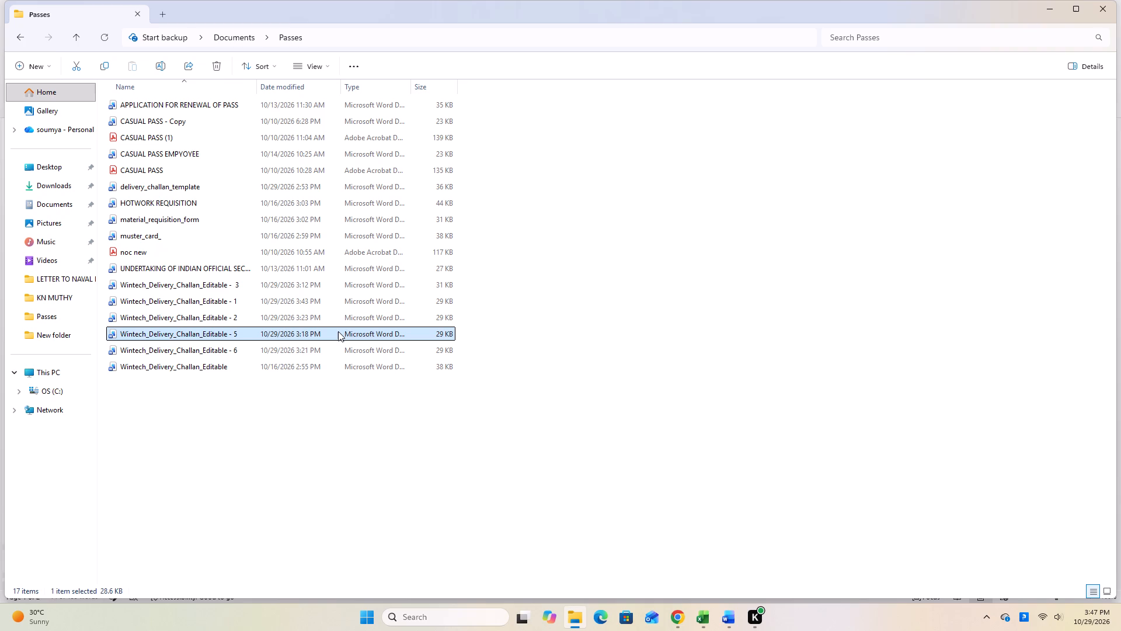
{"action": "double_click", "coordinate": [307, 336]}
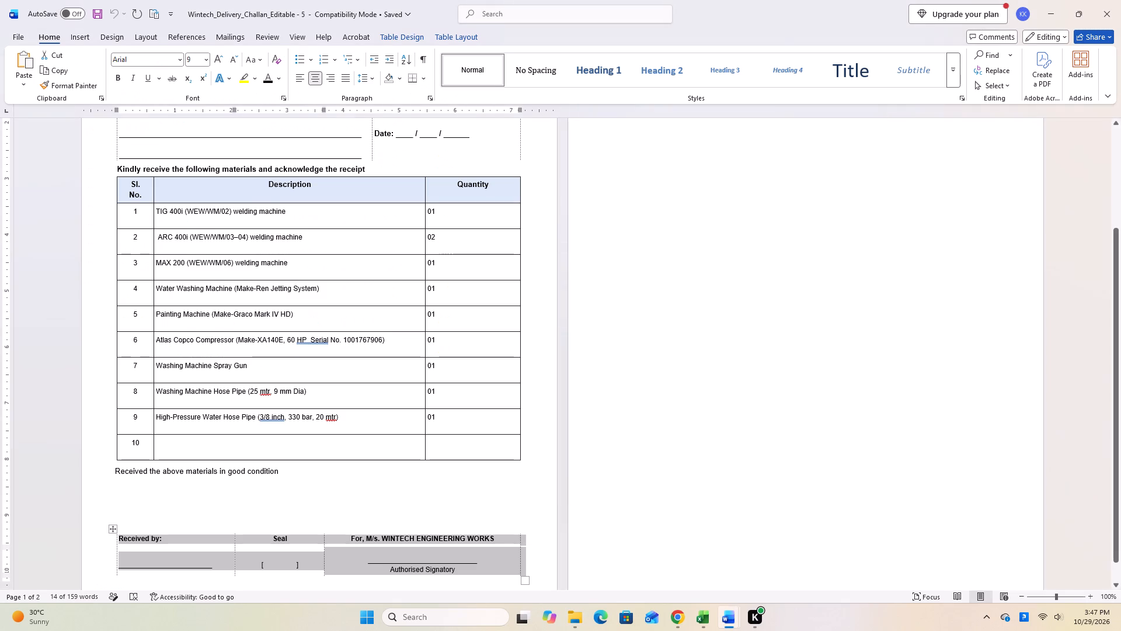
{"action": "scroll", "coordinate": [481, 435], "scroll_direction": "down", "scroll_amount": 9}
{"action": "left_click", "coordinate": [481, 448]}
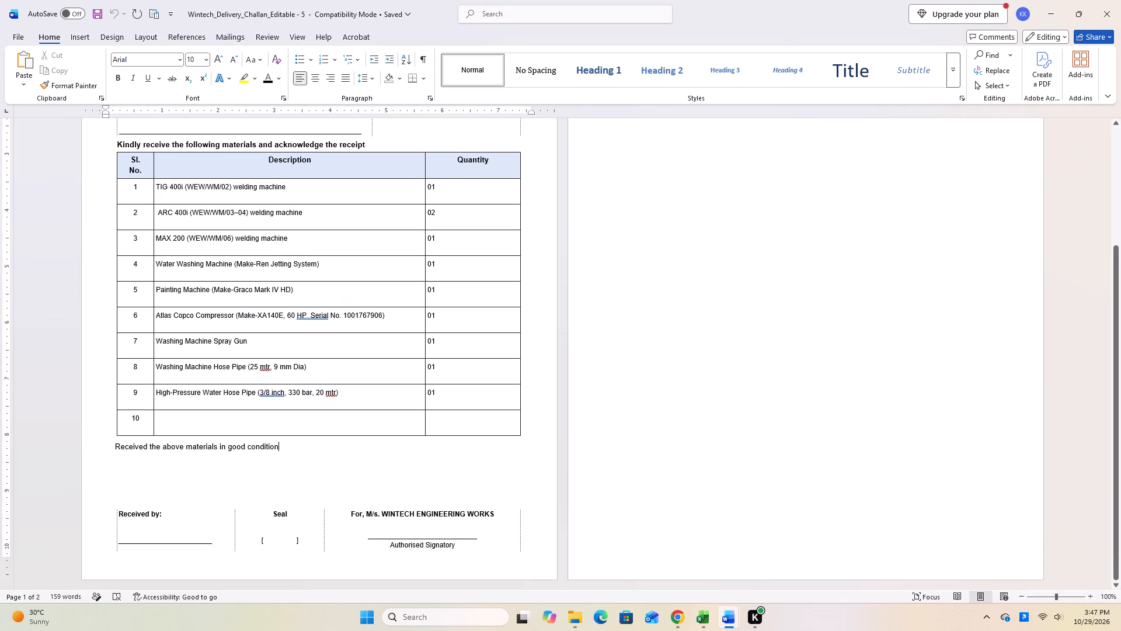
{"action": "scroll", "coordinate": [486, 450], "scroll_direction": "up", "scroll_amount": 4}
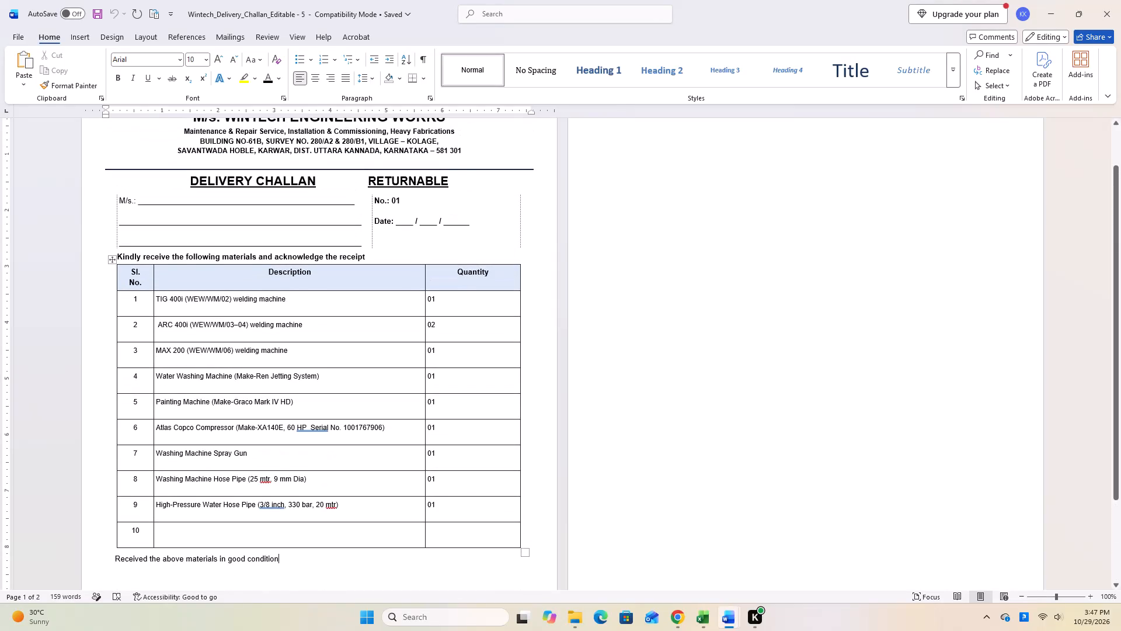
{"action": "scroll", "coordinate": [486, 450], "scroll_direction": "up", "scroll_amount": 3}
{"action": "scroll", "coordinate": [486, 450], "scroll_direction": "down", "scroll_amount": 5}
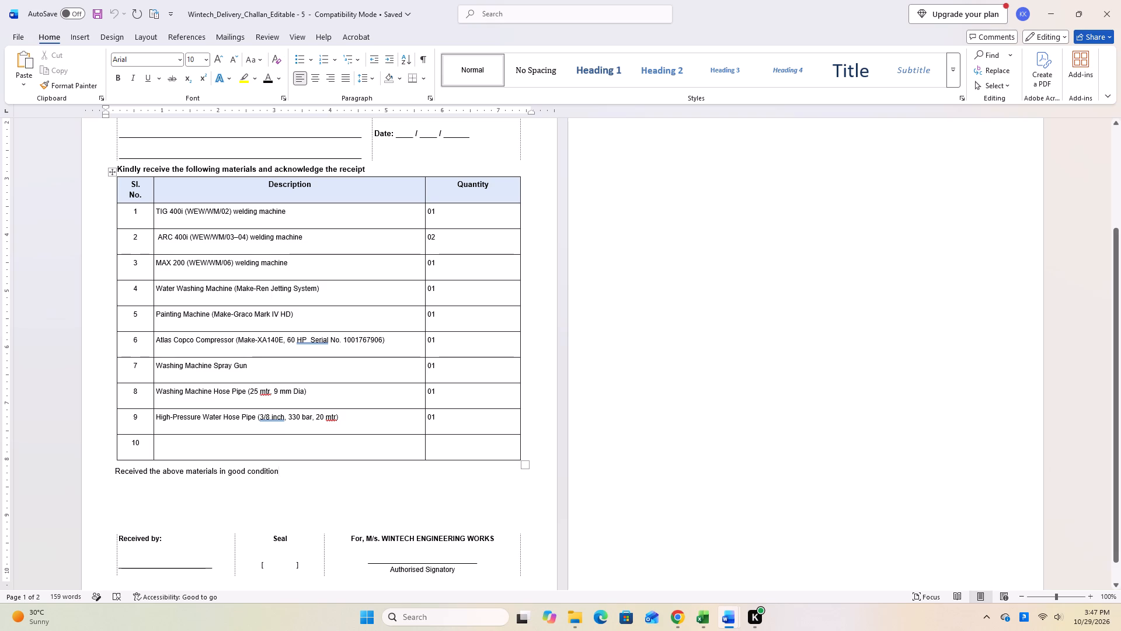
Clear the Atlas Copco Compressor description and its quantity from row 6 of the item table.
{"action": "left_click_drag", "start_coordinate": [158, 340], "coordinate": [437, 342]}
{"action": "key", "text": "Delete"}
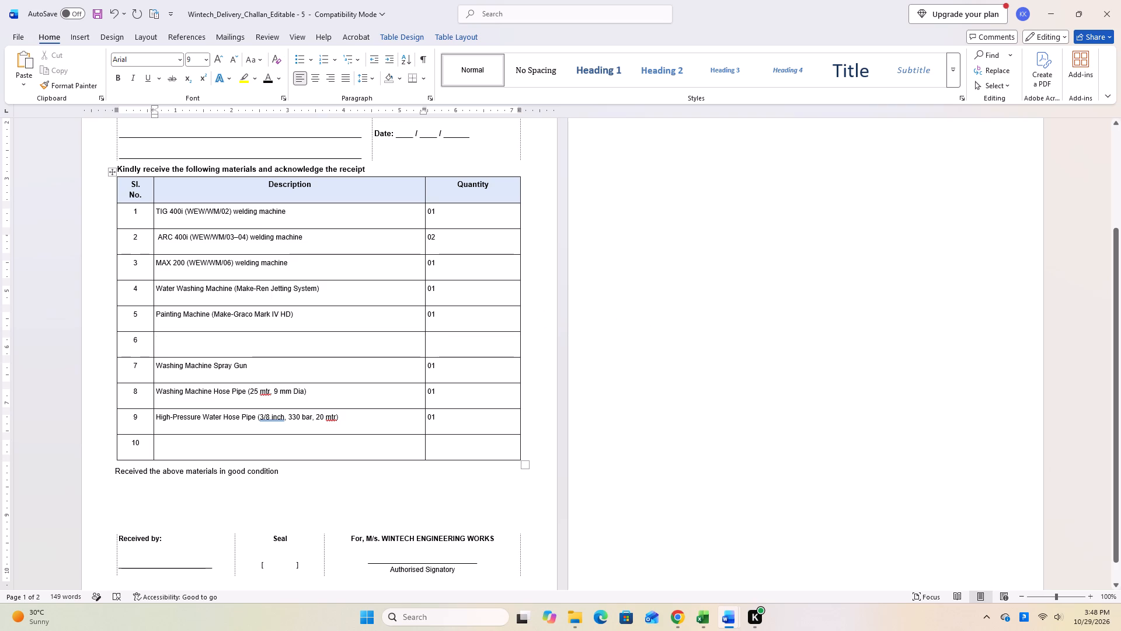
Move the spray gun and two hose pipe entries with their quantities up into rows 6 to 8, and save the document.
{"action": "left_click_drag", "start_coordinate": [159, 367], "coordinate": [252, 386]}
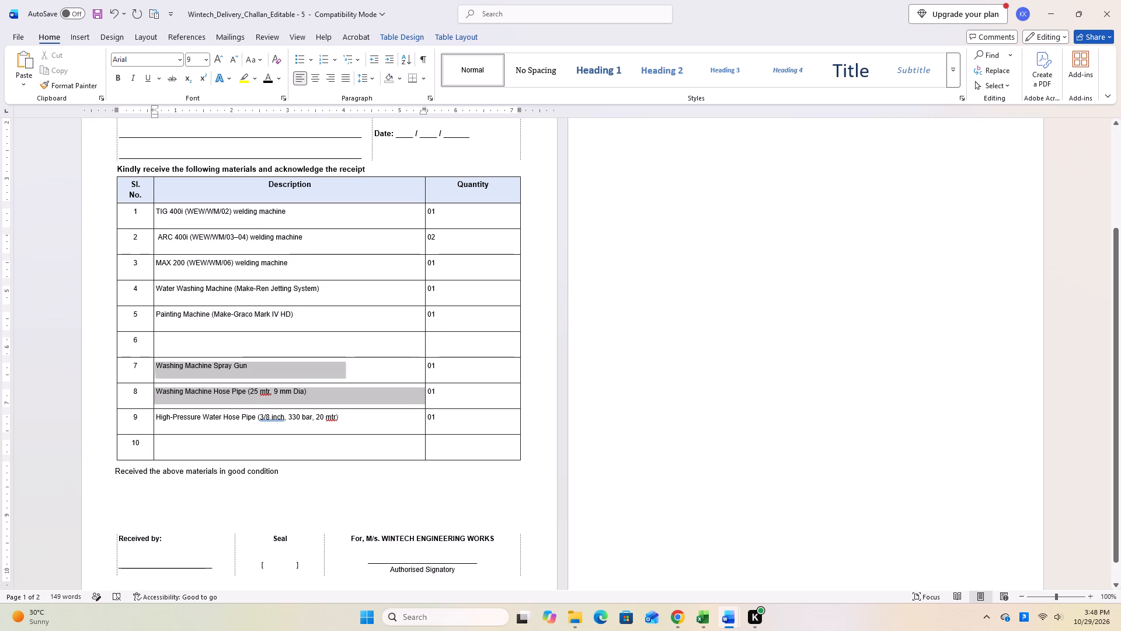
{"action": "left_click_drag", "start_coordinate": [252, 386], "coordinate": [465, 417]}
{"action": "left_click_drag", "start_coordinate": [171, 370], "coordinate": [170, 328]}
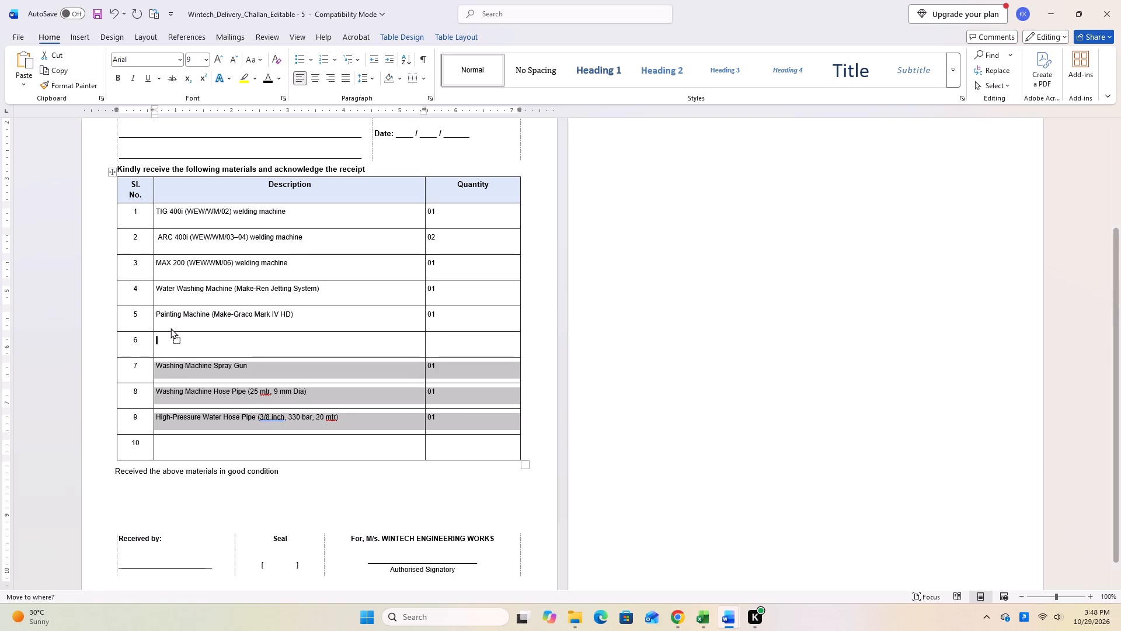
{"action": "left_click_drag", "start_coordinate": [170, 328], "coordinate": [170, 349]}
{"action": "left_click", "coordinate": [289, 439]}
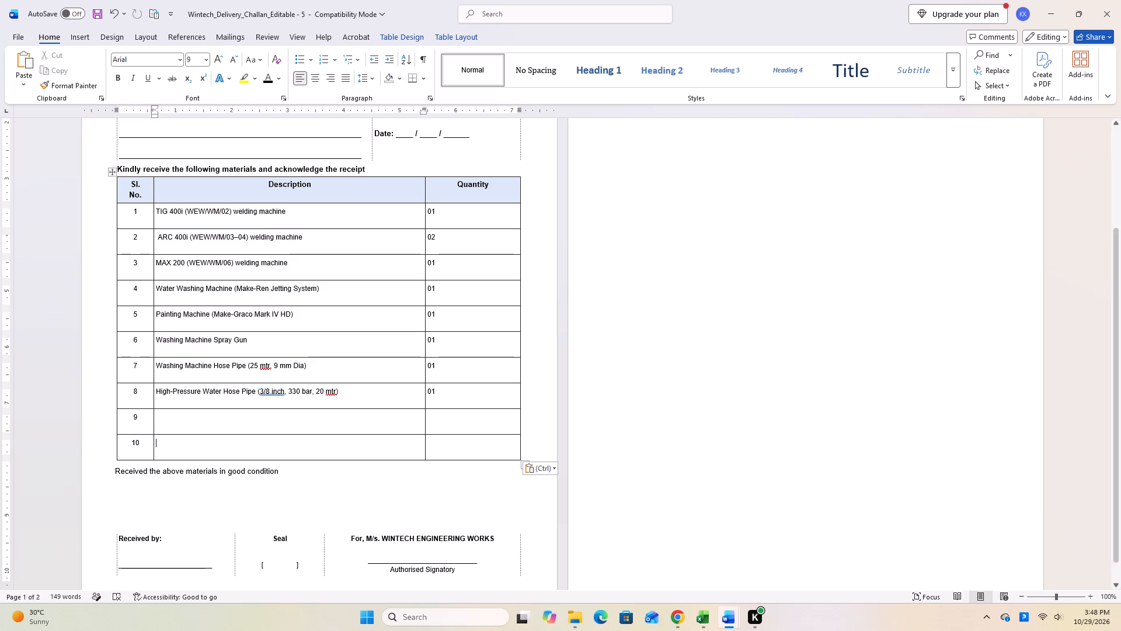
{"action": "double_click", "coordinate": [99, 16]}
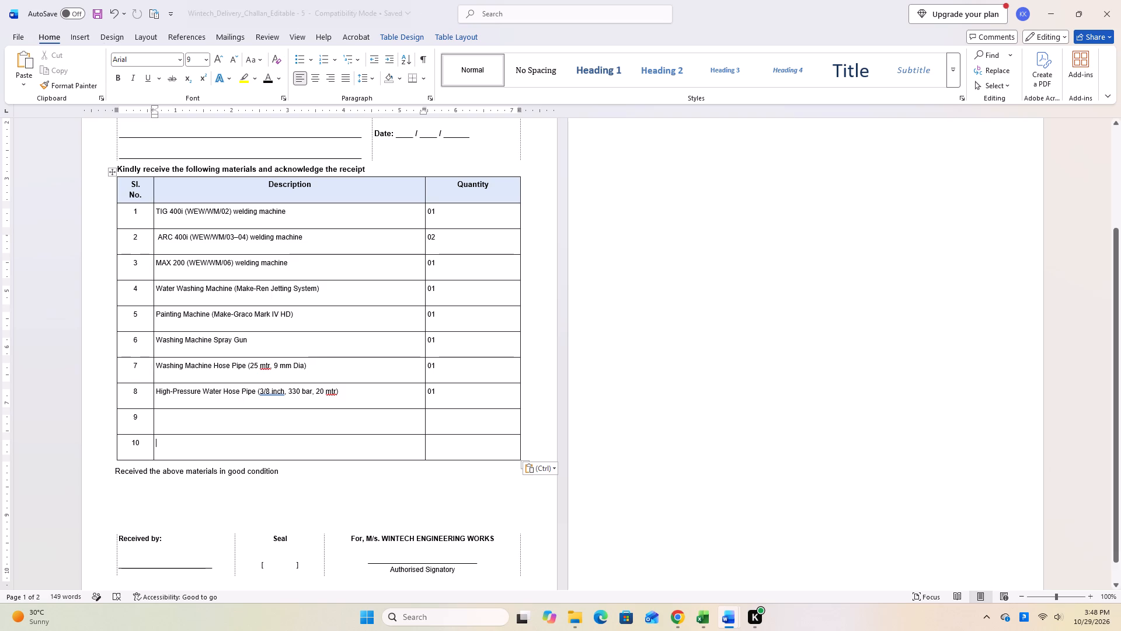
Print only page 1 of challan 5 as one copy on the Brother DCP-T730DW printer.
{"action": "scroll", "coordinate": [340, 226], "scroll_direction": "up", "scroll_amount": 9}
{"action": "scroll", "coordinate": [340, 226], "scroll_direction": "down", "scroll_amount": 3}
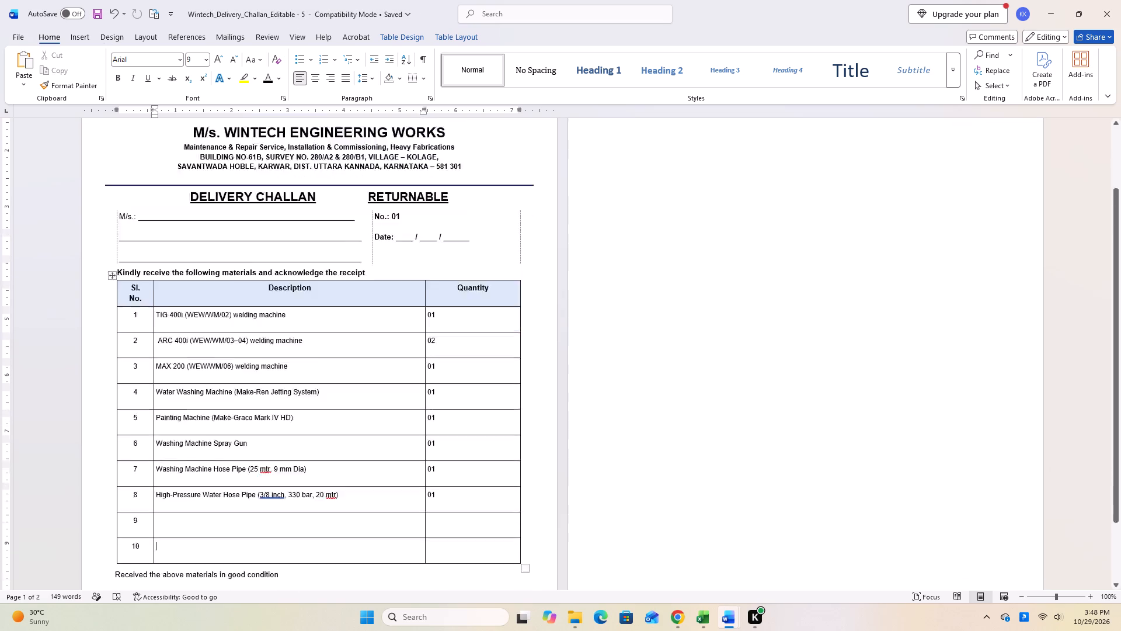
{"action": "scroll", "coordinate": [340, 226], "scroll_direction": "down", "scroll_amount": 9}
{"action": "key", "text": "ctrl+p"}
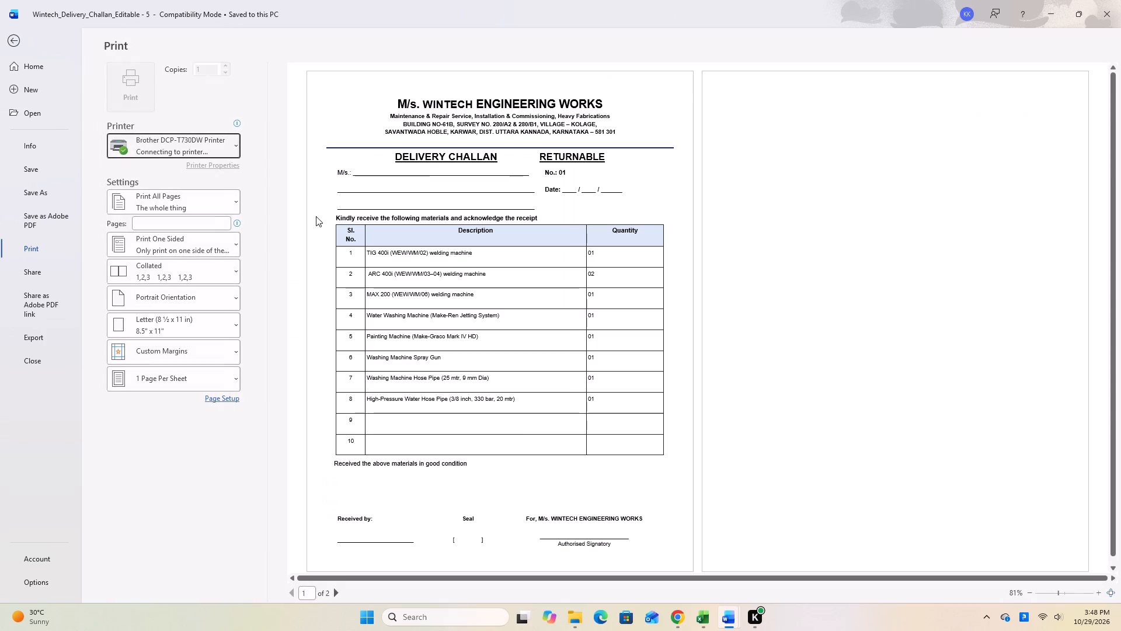
{"action": "left_click", "coordinate": [148, 219]}
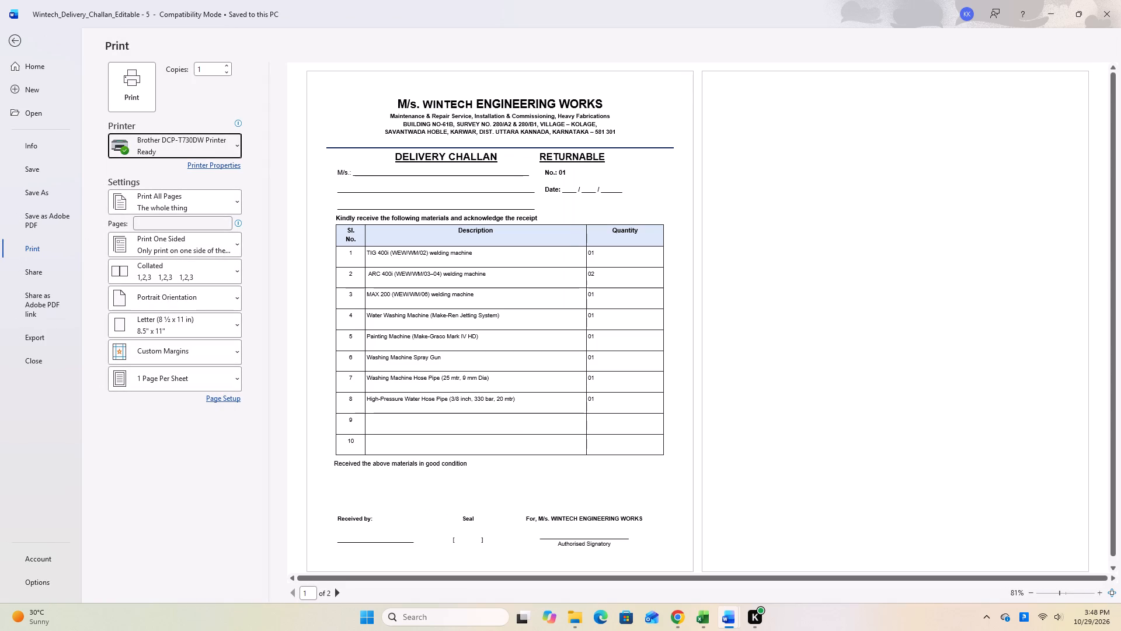
{"action": "key", "text": "1"}
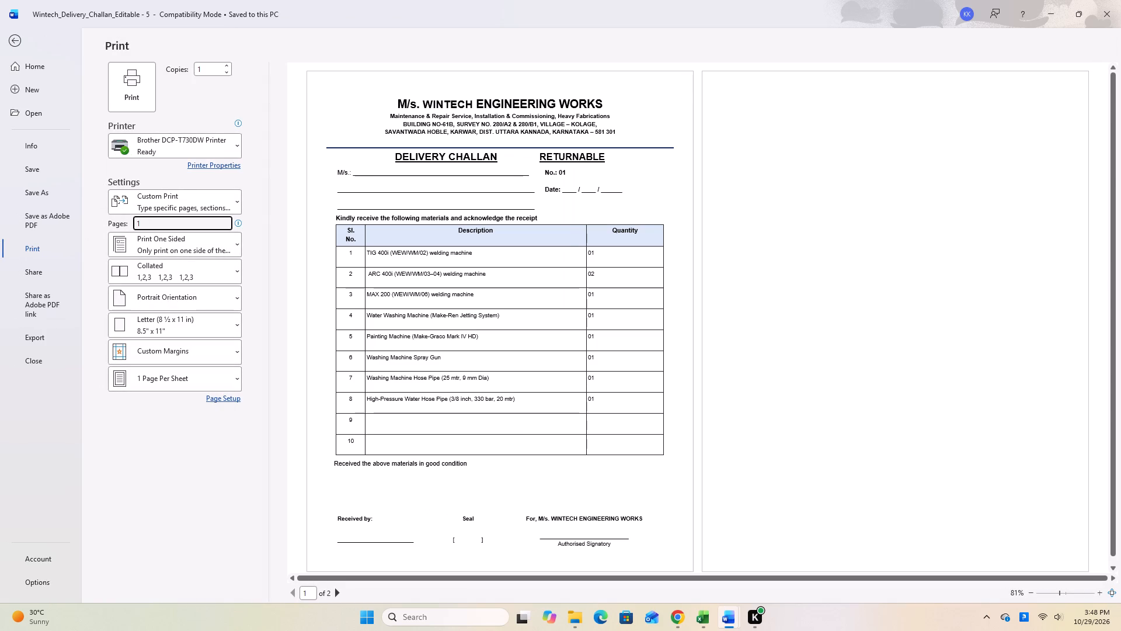
{"action": "left_click", "coordinate": [214, 204]}
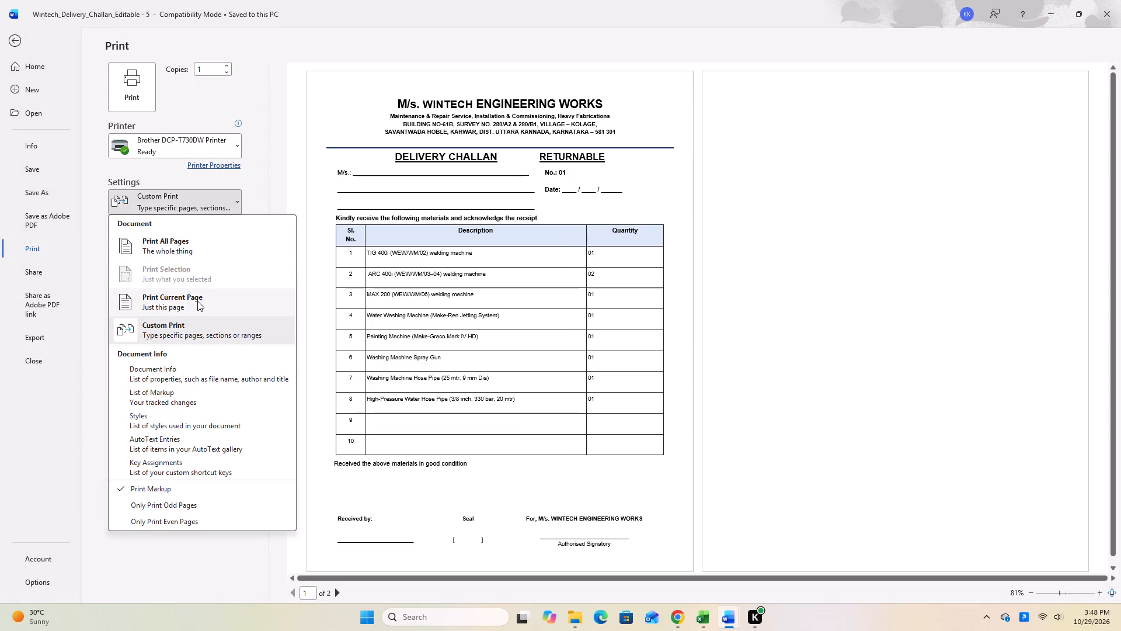
{"action": "left_click", "coordinate": [204, 311]}
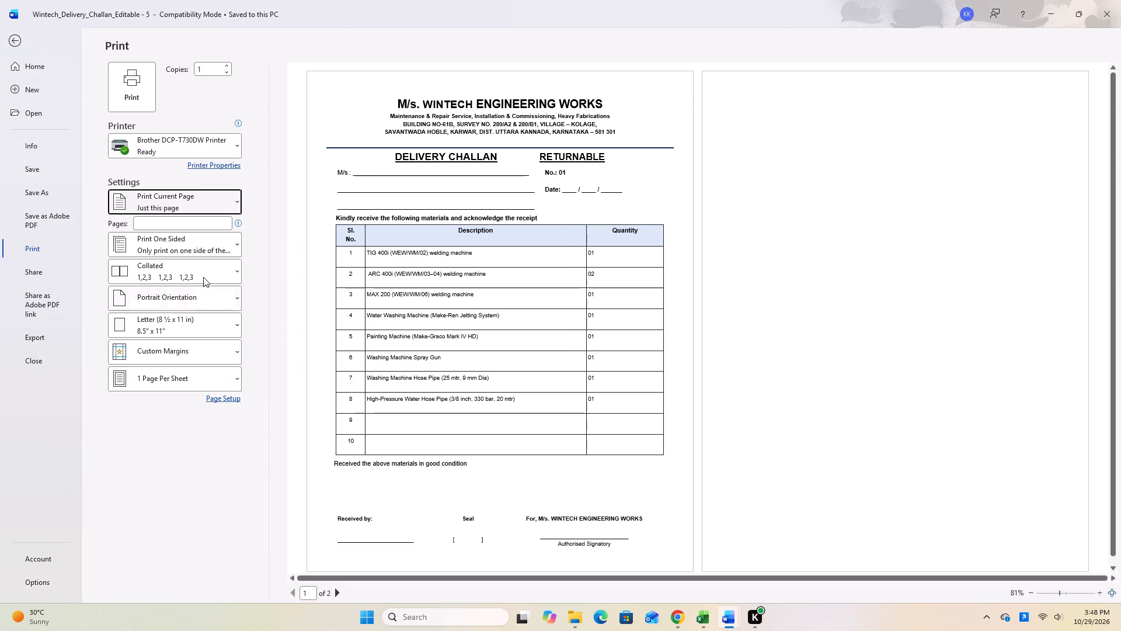
{"action": "left_click", "coordinate": [193, 226]}
{"action": "key", "text": "1"}
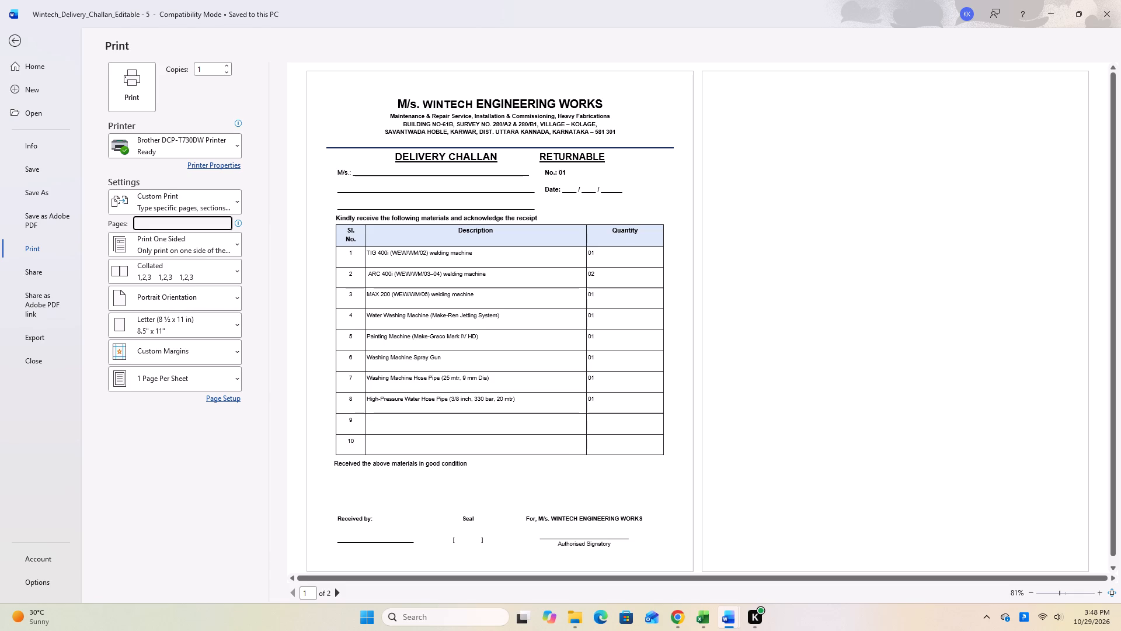
{"action": "left_click", "coordinate": [165, 86]}
{"action": "left_click", "coordinate": [145, 89]}
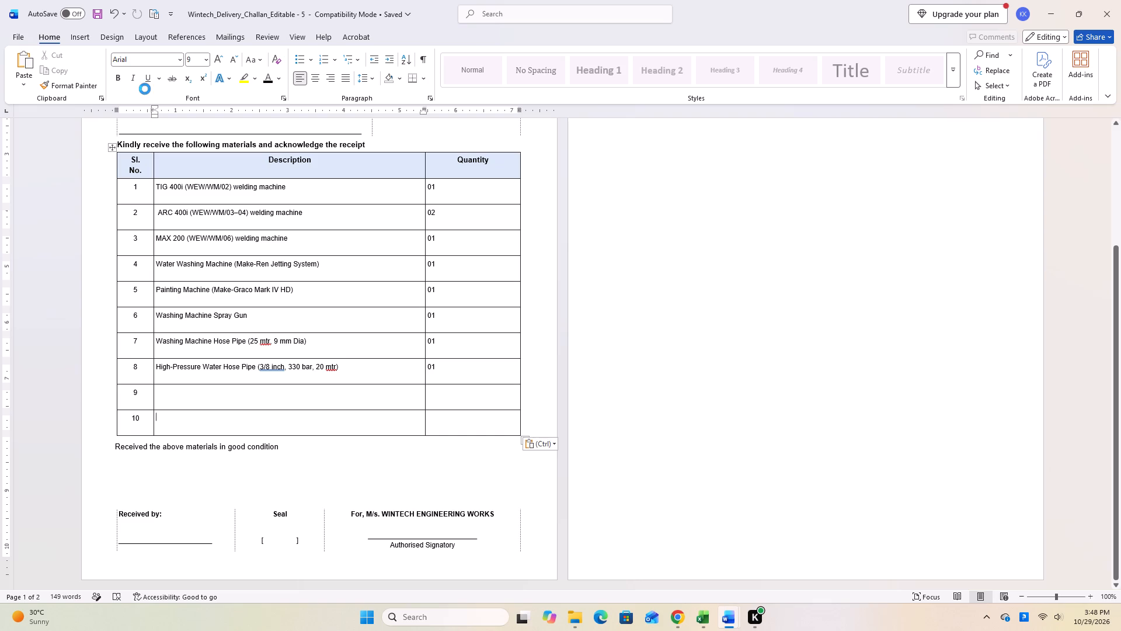
Remove the empty line above the M/s. WINTECH ENGINEERING WORKS heading in challan 5.
{"action": "scroll", "coordinate": [471, 298], "scroll_direction": "down", "scroll_amount": 6}
{"action": "scroll", "coordinate": [472, 298], "scroll_direction": "up", "scroll_amount": 6}
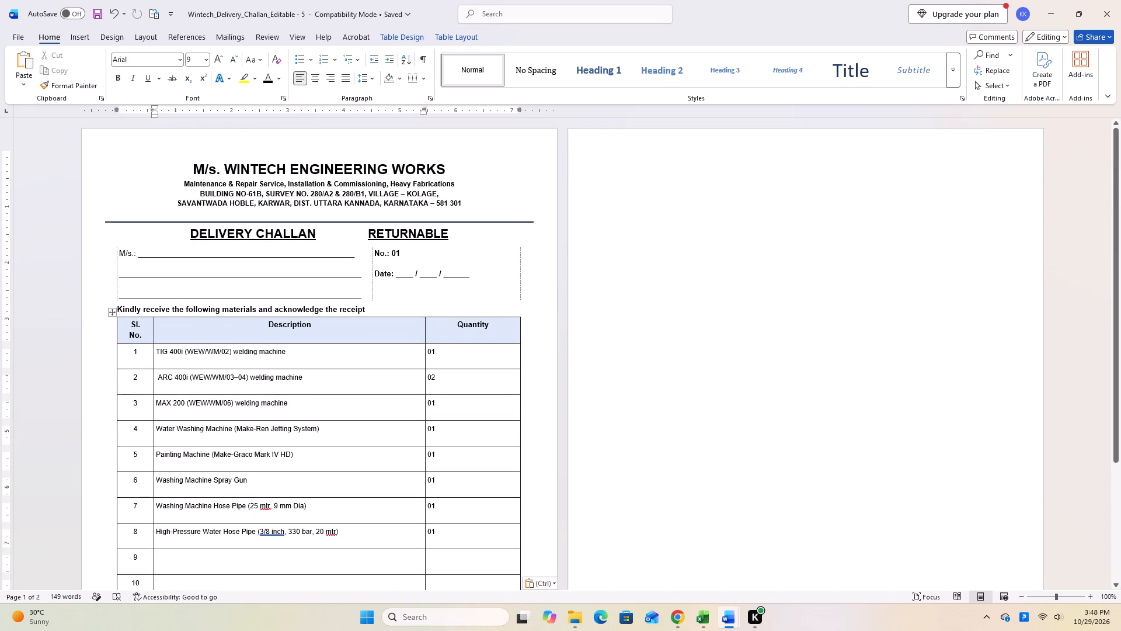
{"action": "left_click", "coordinate": [255, 141]}
{"action": "key", "text": "BackSpace"}
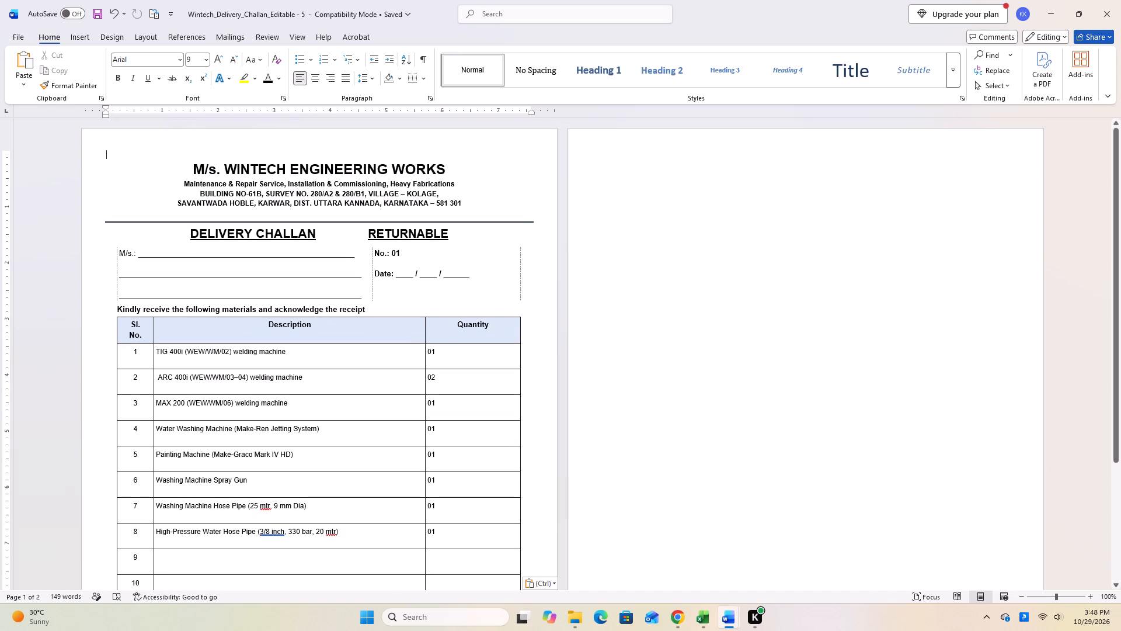
{"action": "key", "text": "BackSpace"}
{"action": "key", "text": "BackSpace"}
{"action": "key", "text": "Delete"}
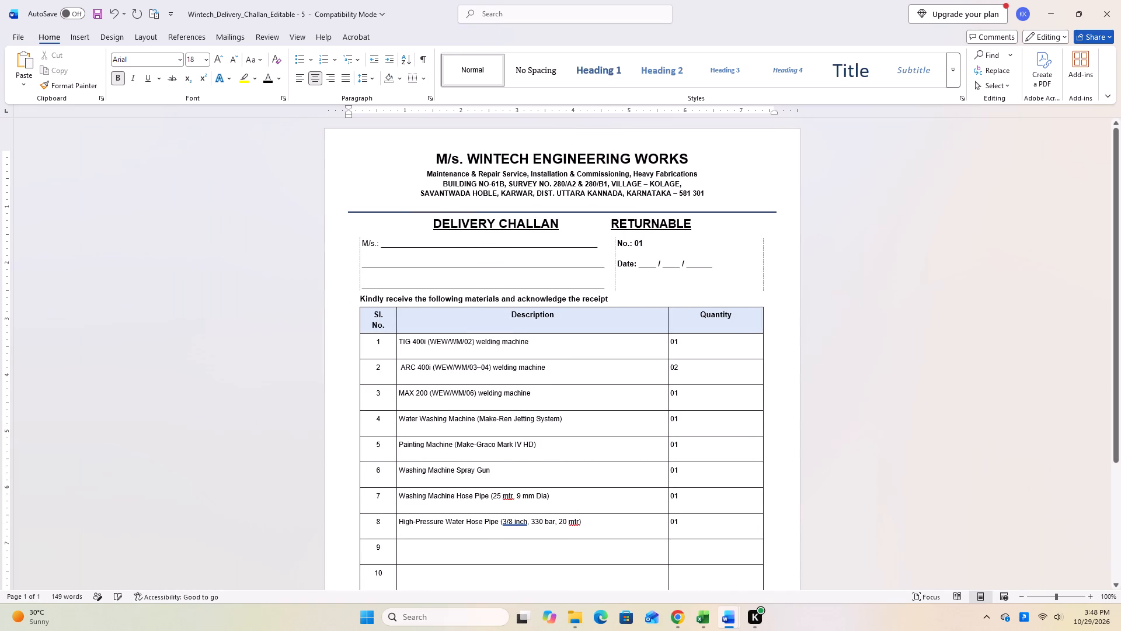
Check the full page of challan 5, save the document and close it.
{"action": "scroll", "coordinate": [257, 145], "scroll_direction": "up", "scroll_amount": 2}
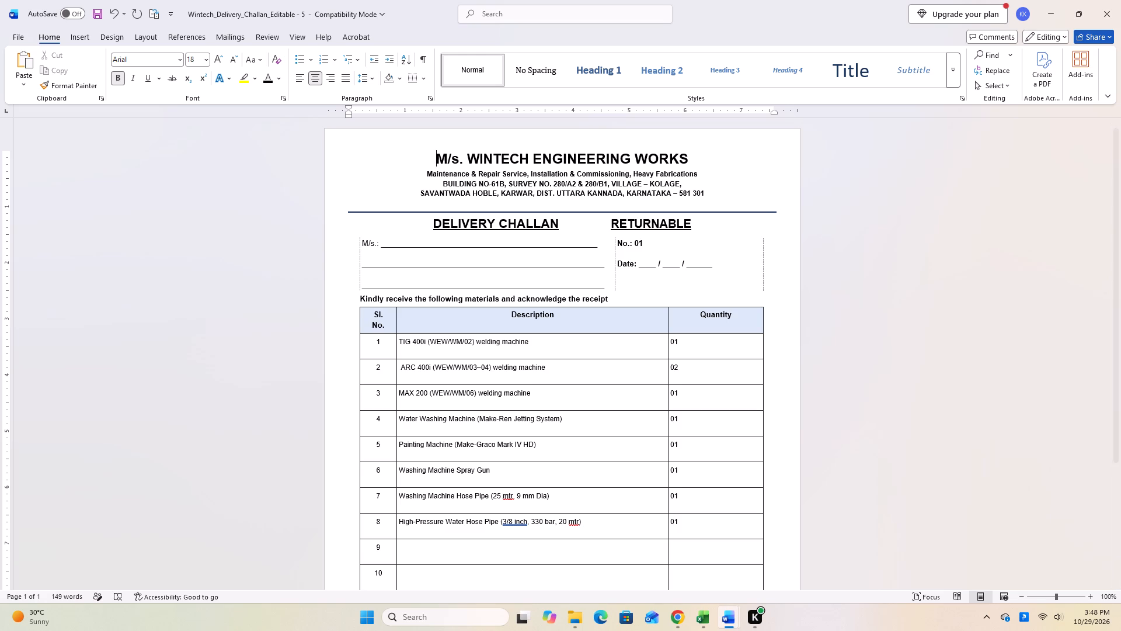
{"action": "scroll", "coordinate": [586, 362], "scroll_direction": "down", "scroll_amount": 11}
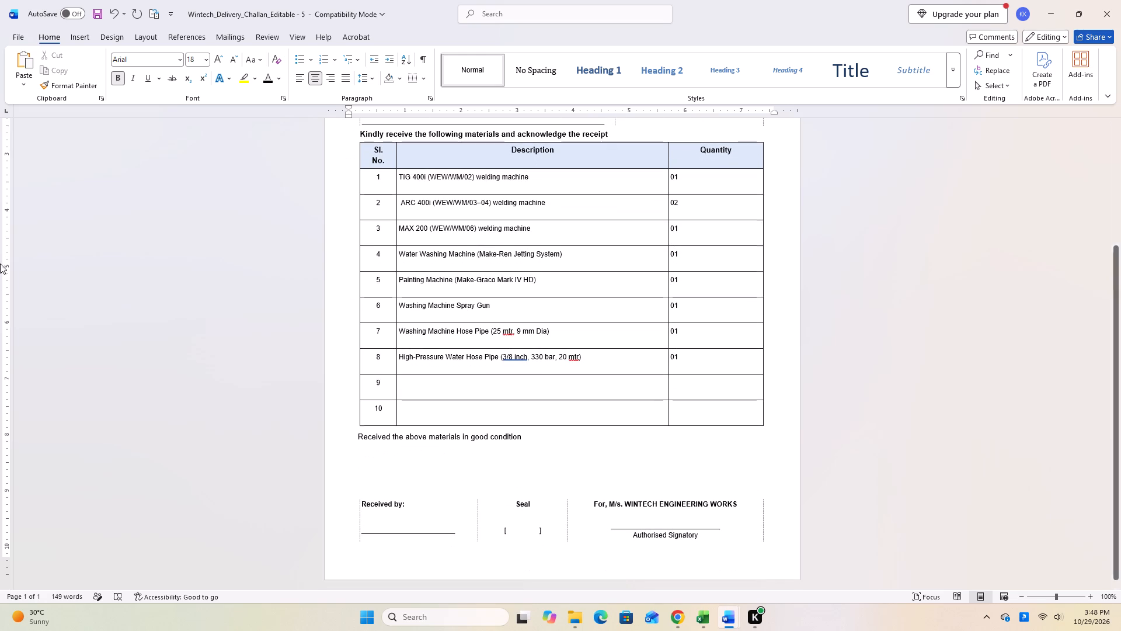
{"action": "double_click", "coordinate": [97, 16]}
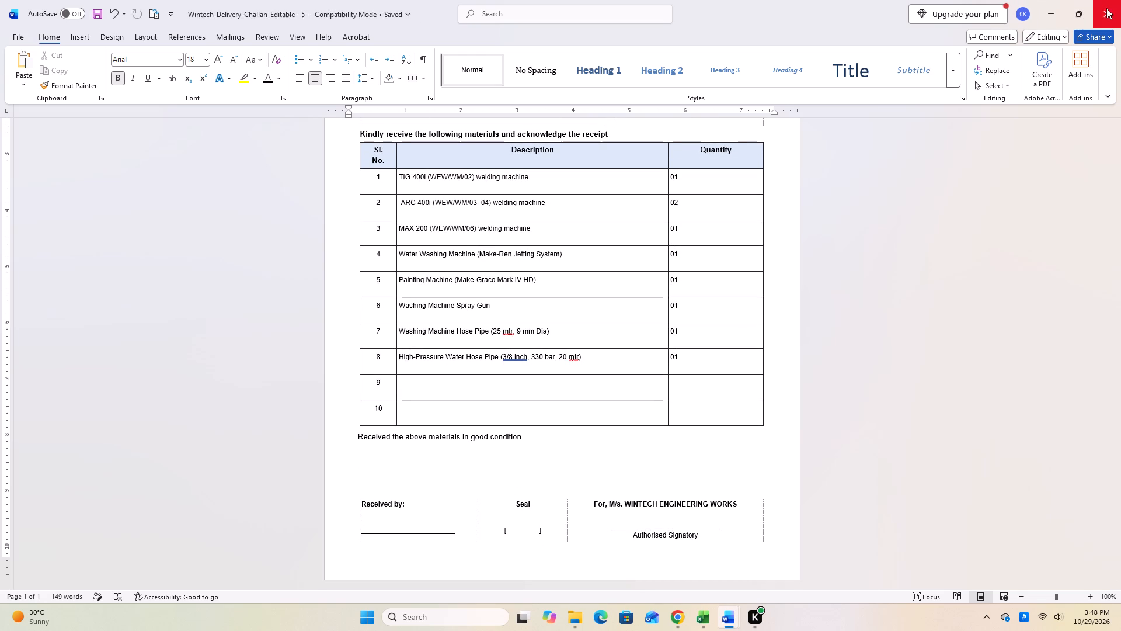
{"action": "left_click", "coordinate": [1106, 8]}
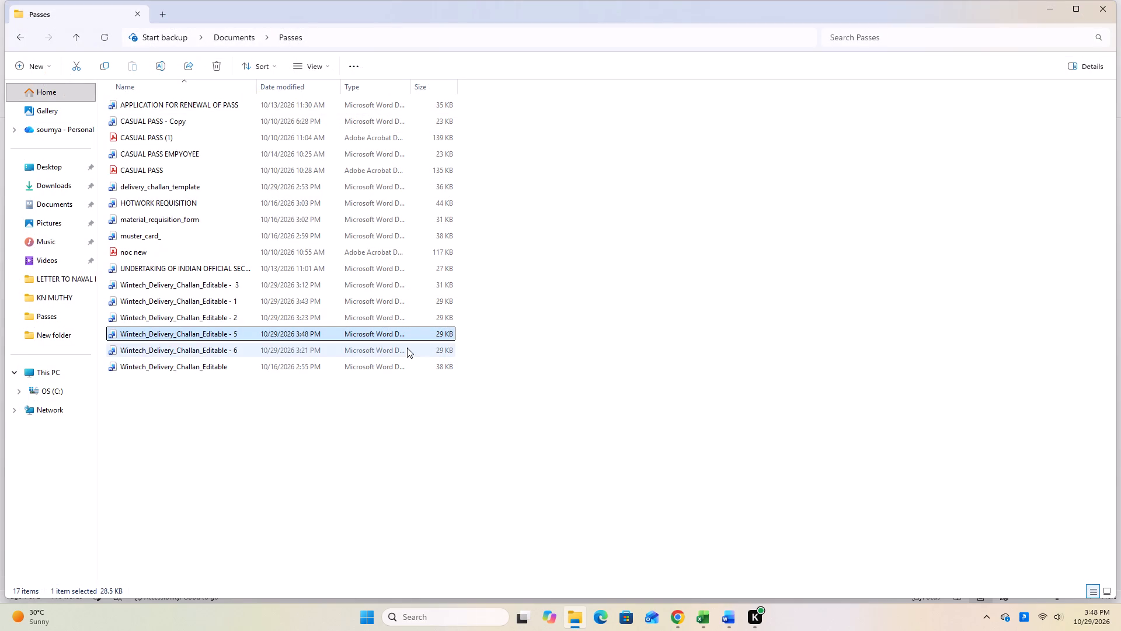
Open the file Wintech_Delivery_Challan_Editable - 6 from the Passes folder and enable editing.
{"action": "double_click", "coordinate": [407, 348]}
{"action": "double_click", "coordinate": [386, 350]}
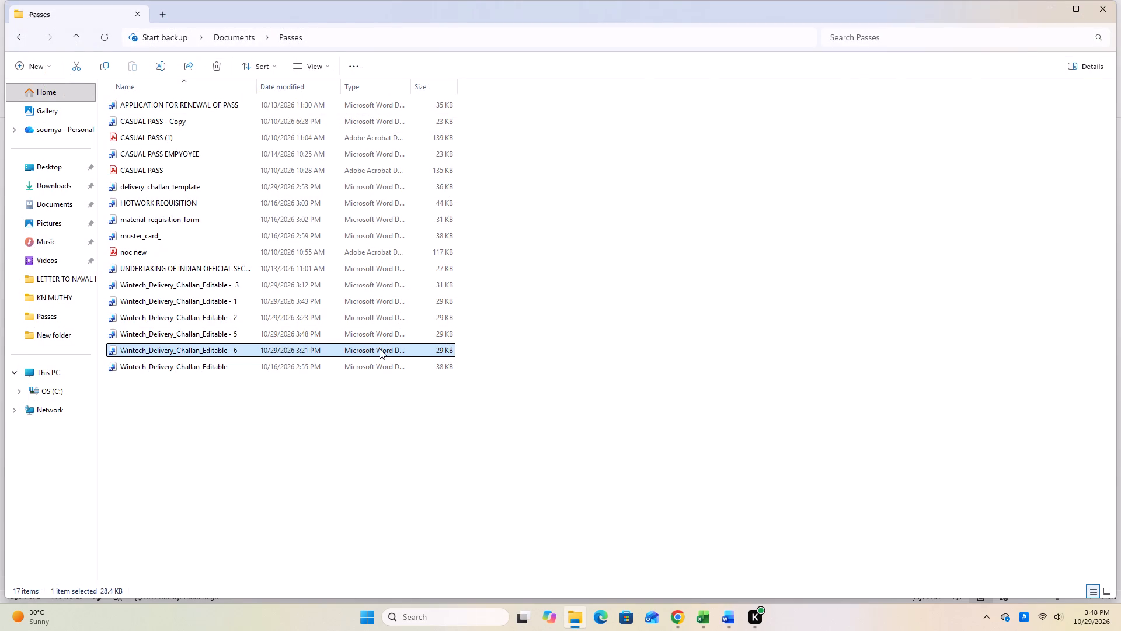
{"action": "double_click", "coordinate": [380, 349]}
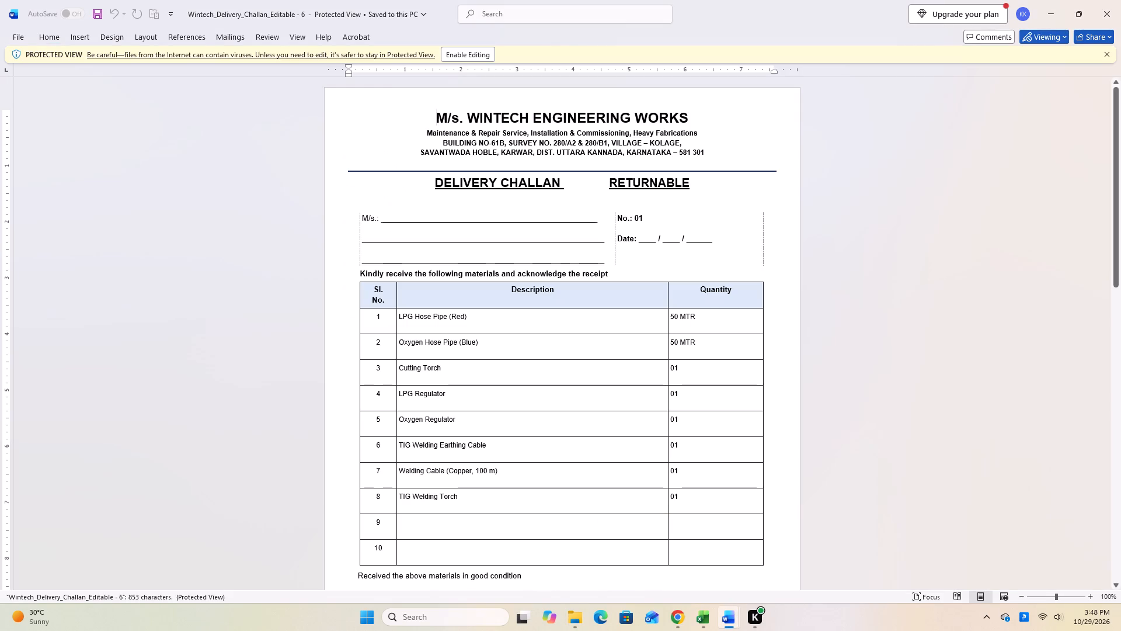
{"action": "left_click", "coordinate": [450, 53]}
Examine challan 6's item list, signature block and page layout, including its print preview.
{"action": "scroll", "coordinate": [528, 332], "scroll_direction": "down", "scroll_amount": 2}
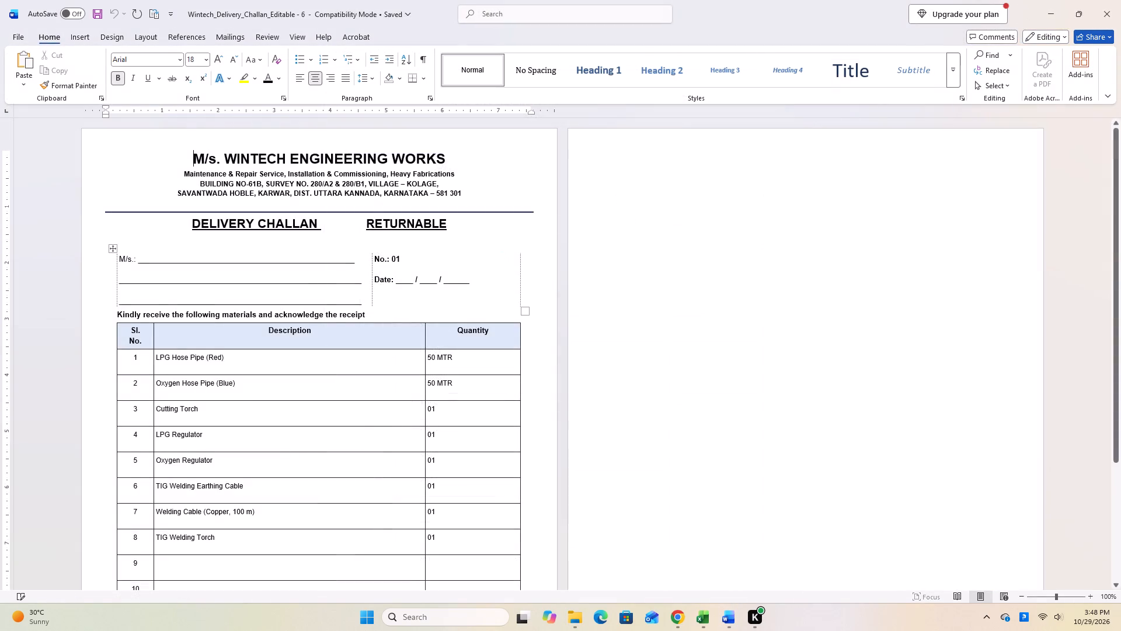
{"action": "scroll", "coordinate": [528, 334], "scroll_direction": "down", "scroll_amount": 4}
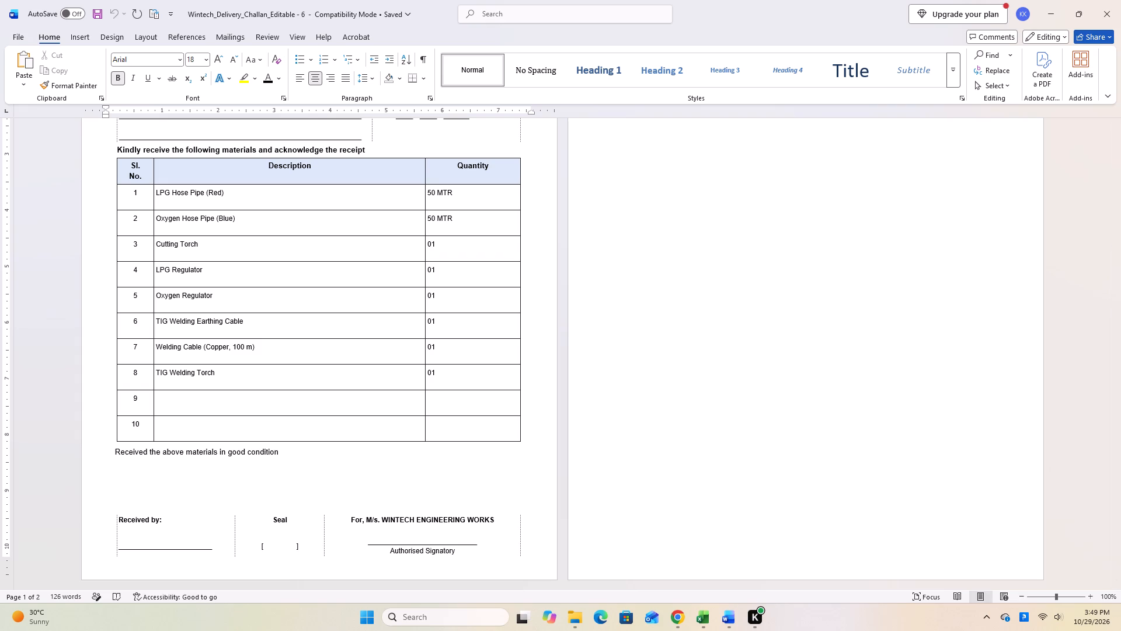
{"action": "scroll", "coordinate": [524, 315], "scroll_direction": "up", "scroll_amount": 1}
{"action": "scroll", "coordinate": [525, 314], "scroll_direction": "down", "scroll_amount": 6}
{"action": "scroll", "coordinate": [528, 314], "scroll_direction": "up", "scroll_amount": 10}
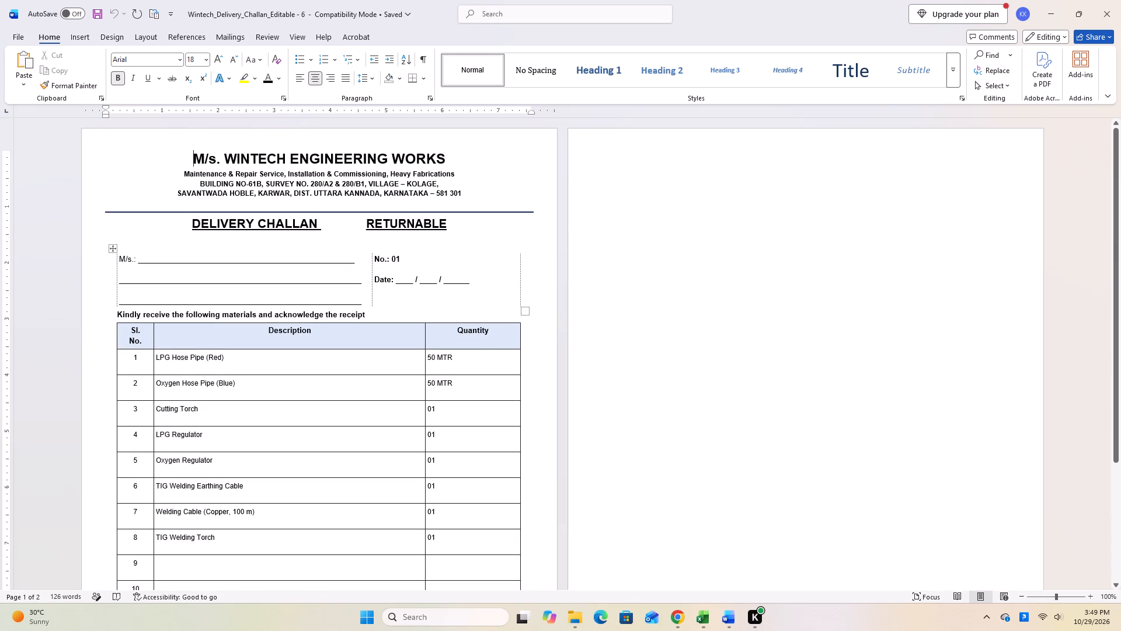
{"action": "left_click", "coordinate": [235, 140]}
{"action": "key", "text": "ctrl+p"}
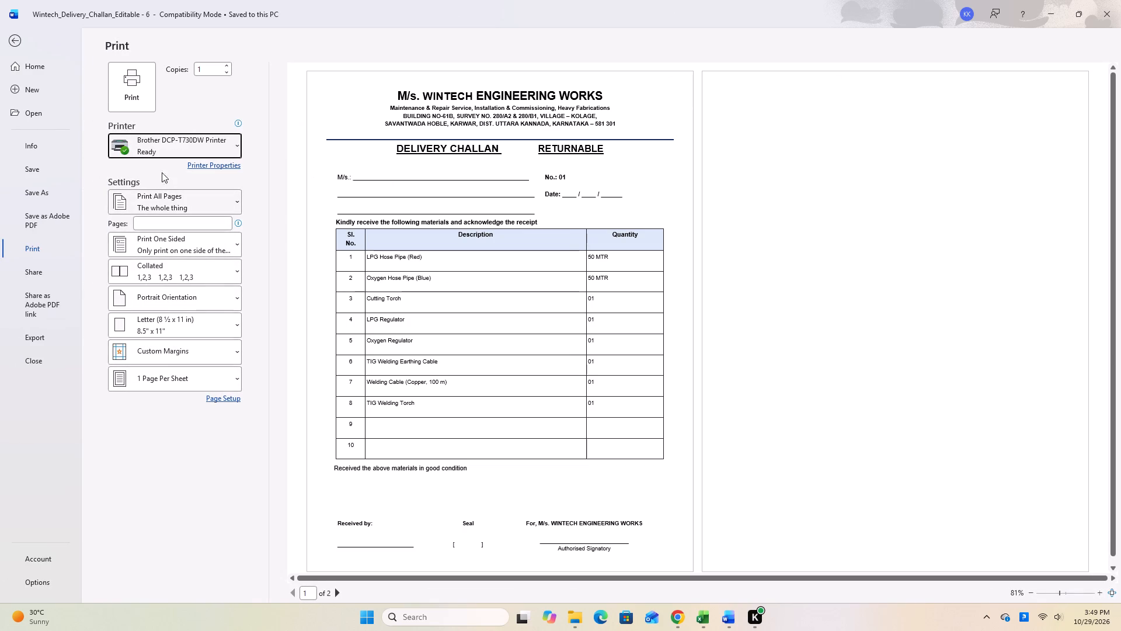
{"action": "left_click", "coordinate": [13, 41]}
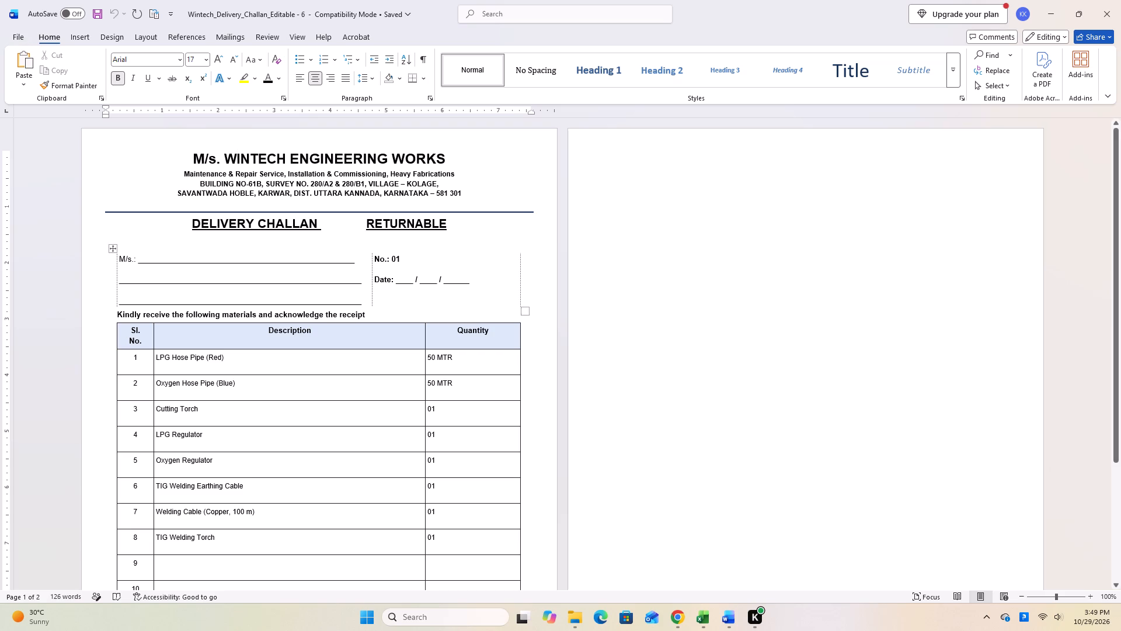
Centre the quantities in rows 1 to 8 of challan 6's item table and save the document.
{"action": "left_click_drag", "start_coordinate": [459, 360], "coordinate": [475, 534]}
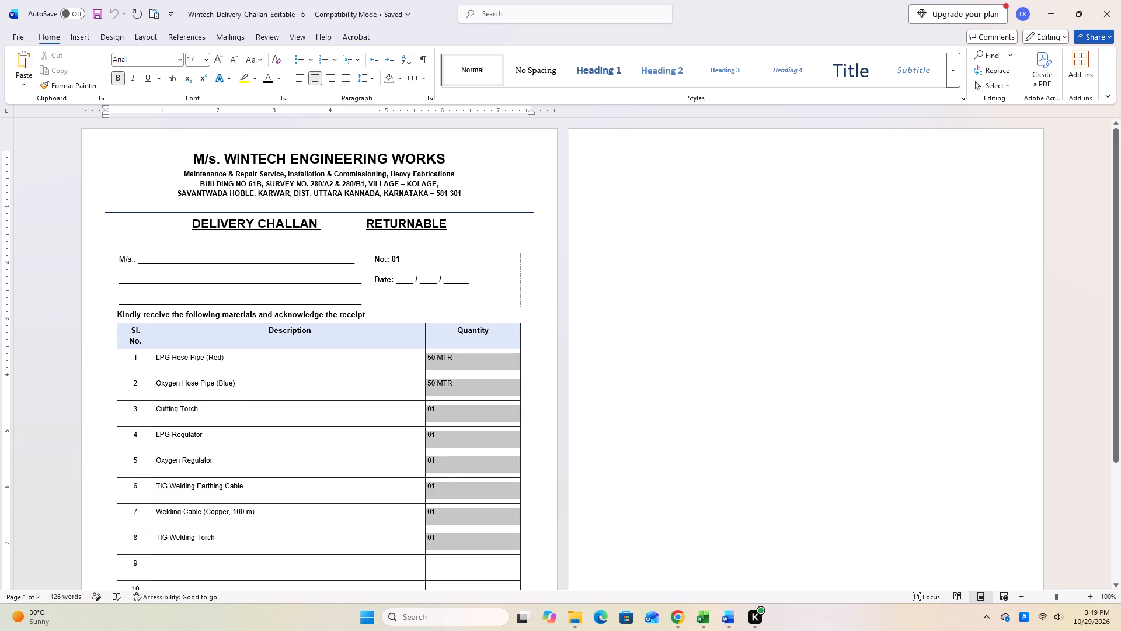
{"action": "left_click_drag", "start_coordinate": [475, 534], "coordinate": [475, 536]}
{"action": "left_click", "coordinate": [311, 81]}
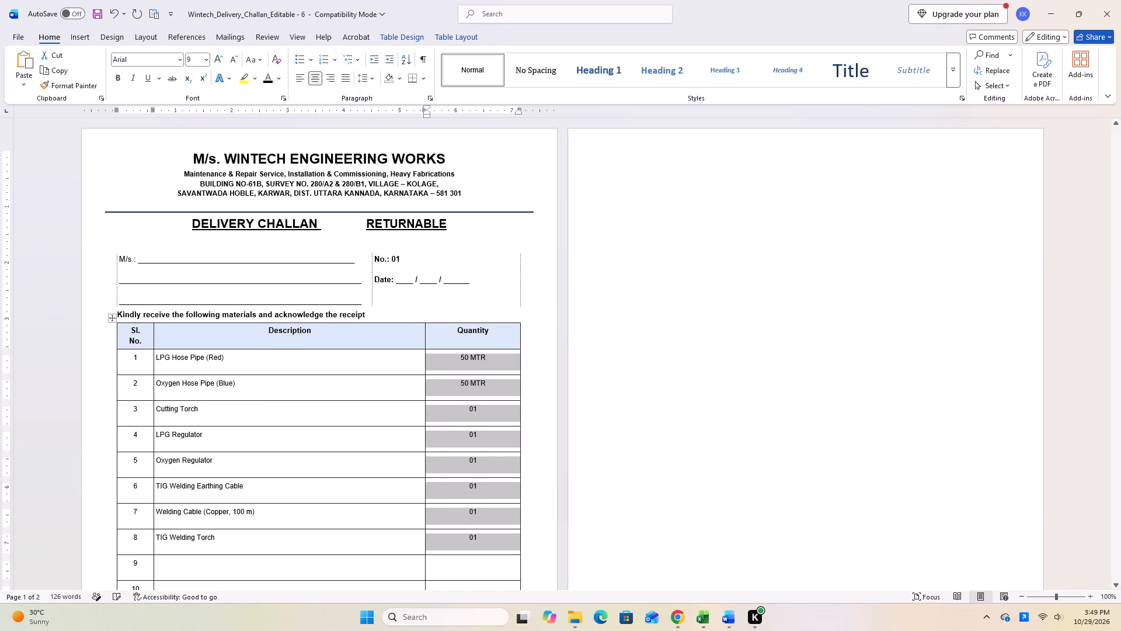
{"action": "left_click", "coordinate": [603, 315]}
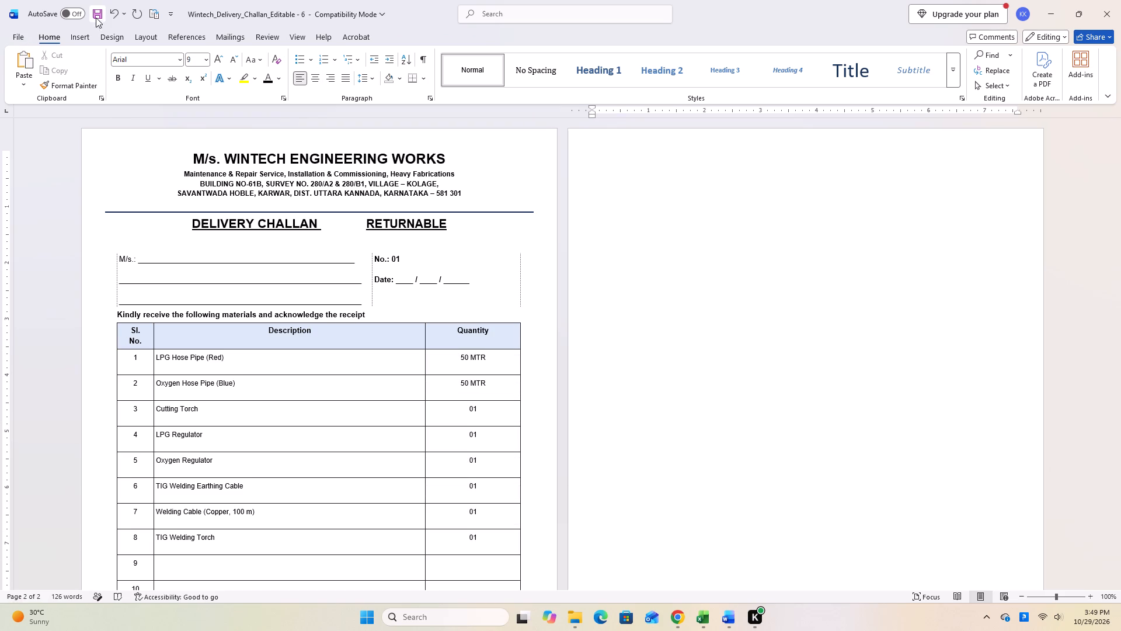
{"action": "left_click", "coordinate": [96, 6]}
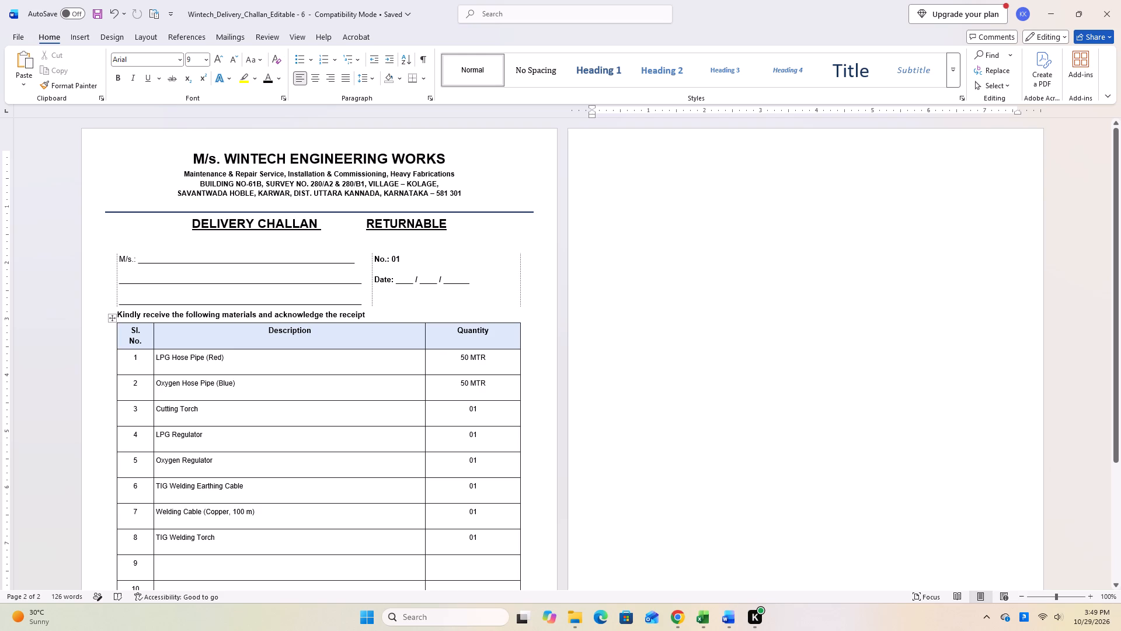
Print one copy of all pages of challan 6 on the Brother DCP-T730DW printer and close the document.
{"action": "key", "text": "ctrl+p"}
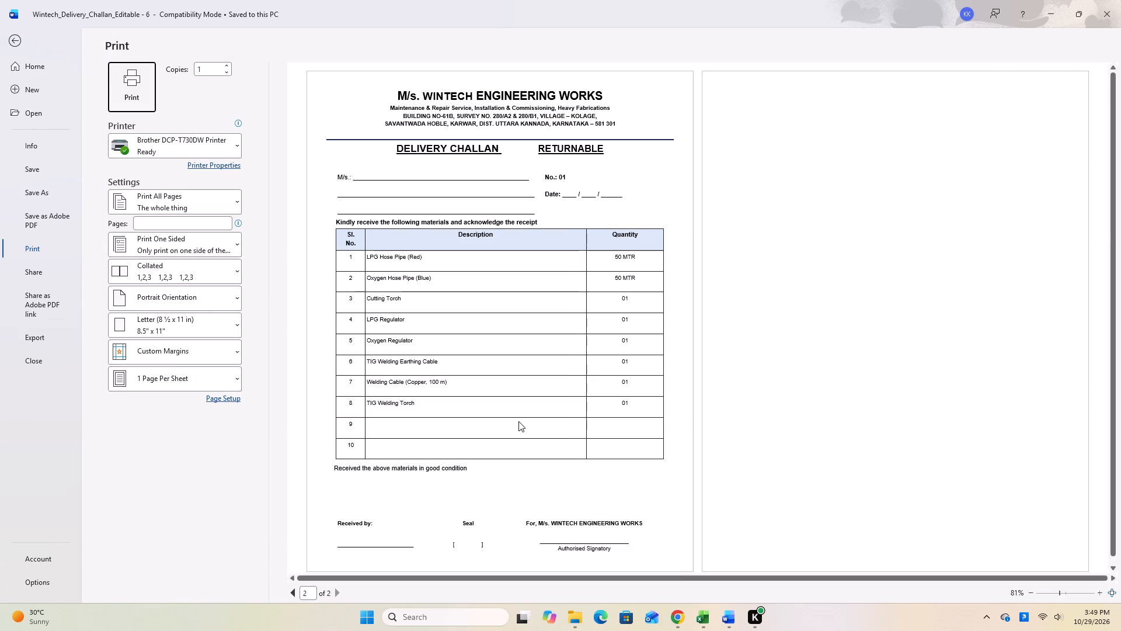
{"action": "left_click", "coordinate": [127, 91]}
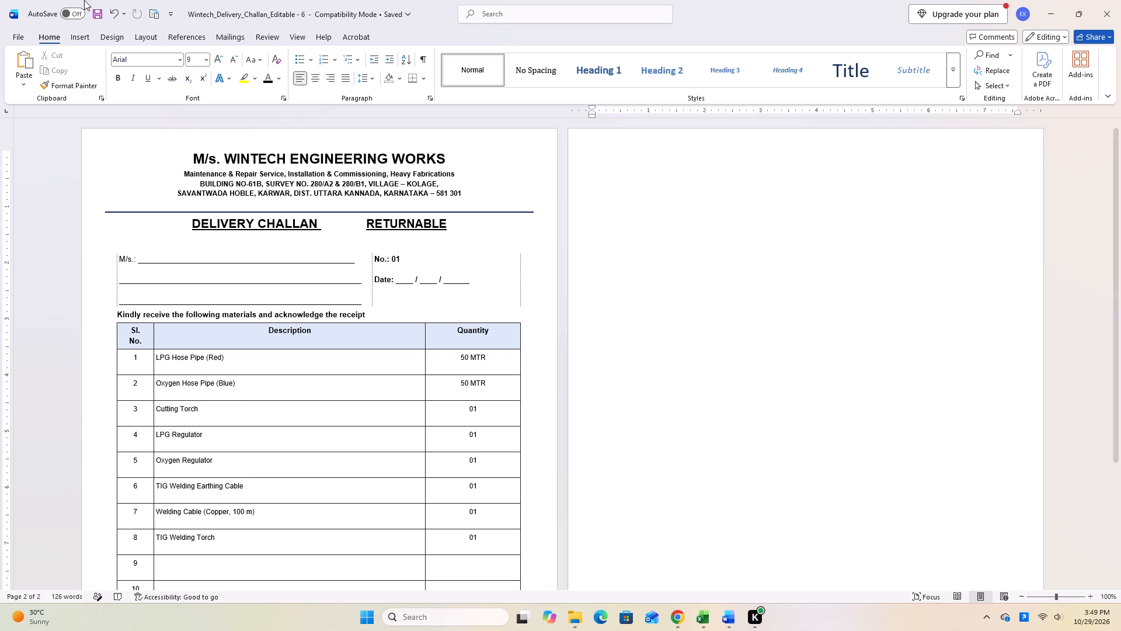
{"action": "left_click", "coordinate": [1120, 7]}
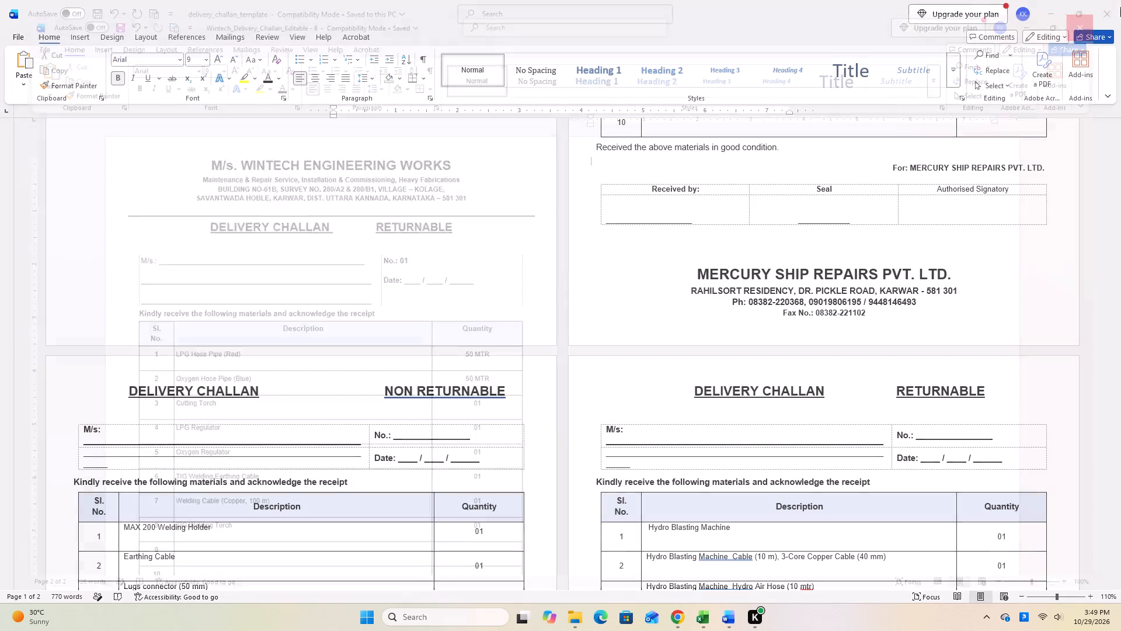
Open the unnumbered Wintech_Delivery_Challan_Editable file from the Passes folder, look through its pages and close it.
{"action": "left_click", "coordinate": [559, 573]}
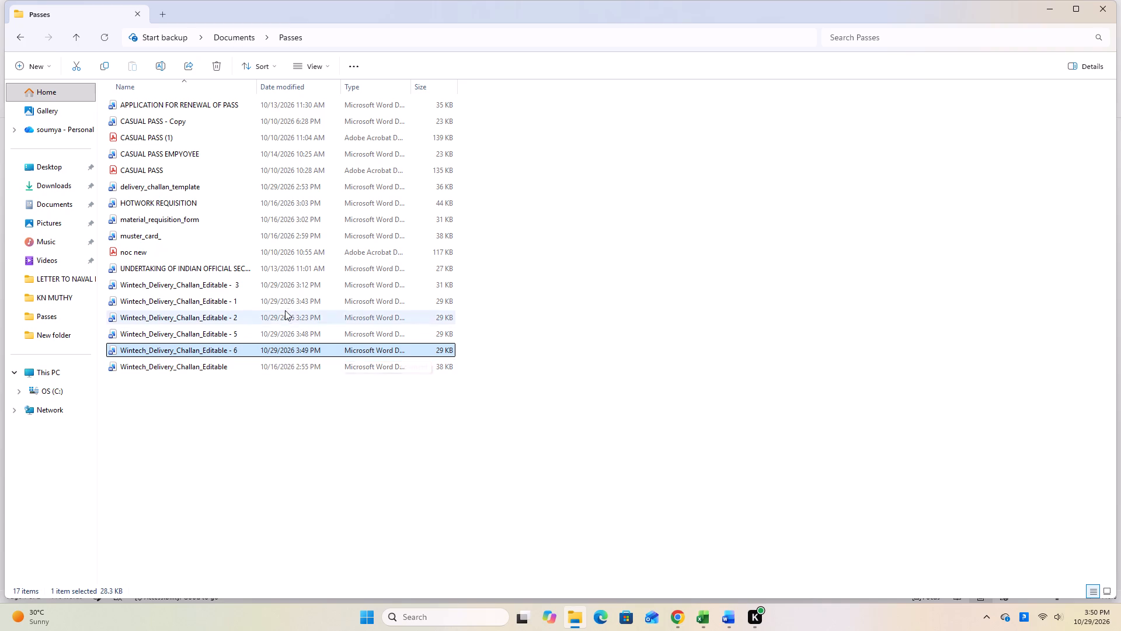
{"action": "double_click", "coordinate": [360, 367]}
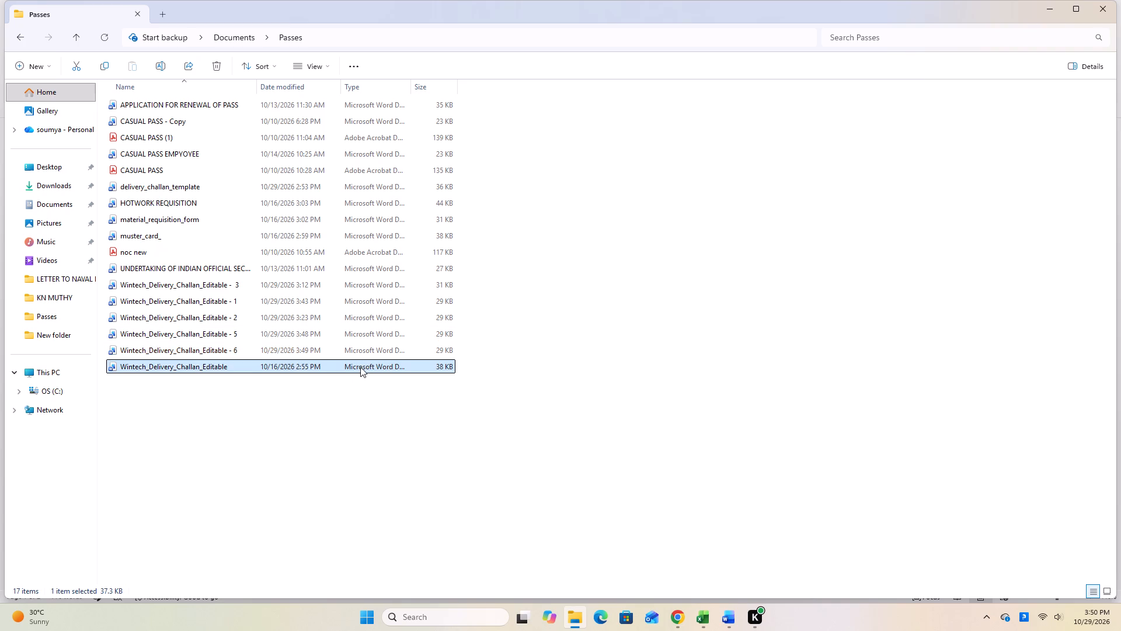
{"action": "double_click", "coordinate": [360, 367]}
{"action": "scroll", "coordinate": [749, 437], "scroll_direction": "down", "scroll_amount": 11}
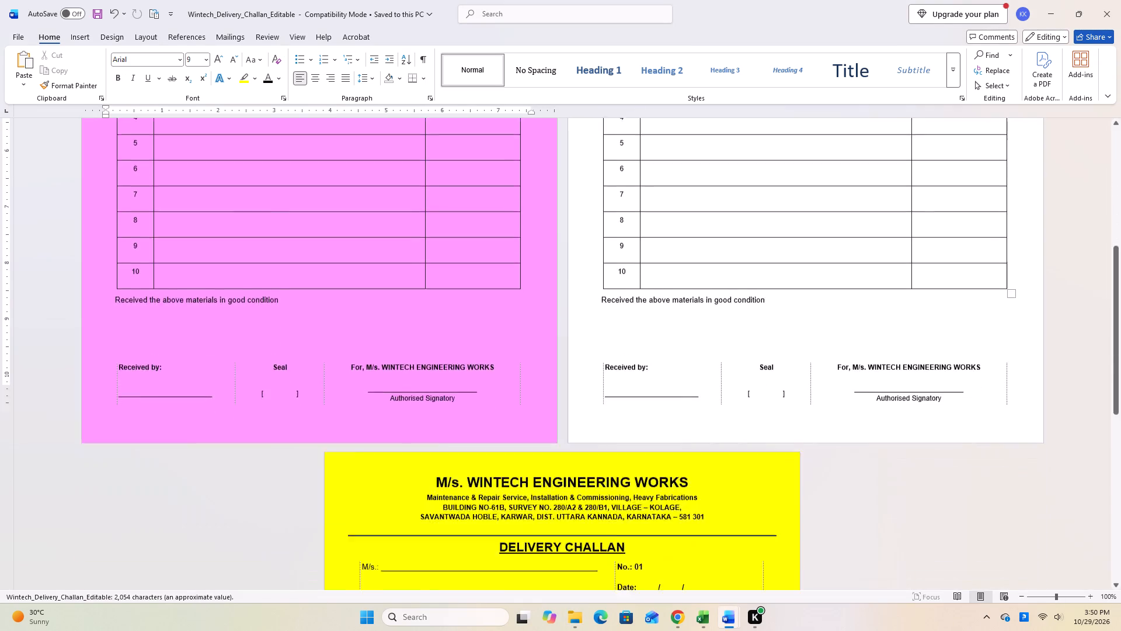
{"action": "scroll", "coordinate": [749, 437], "scroll_direction": "down", "scroll_amount": 4}
{"action": "left_click", "coordinate": [1120, 15]}
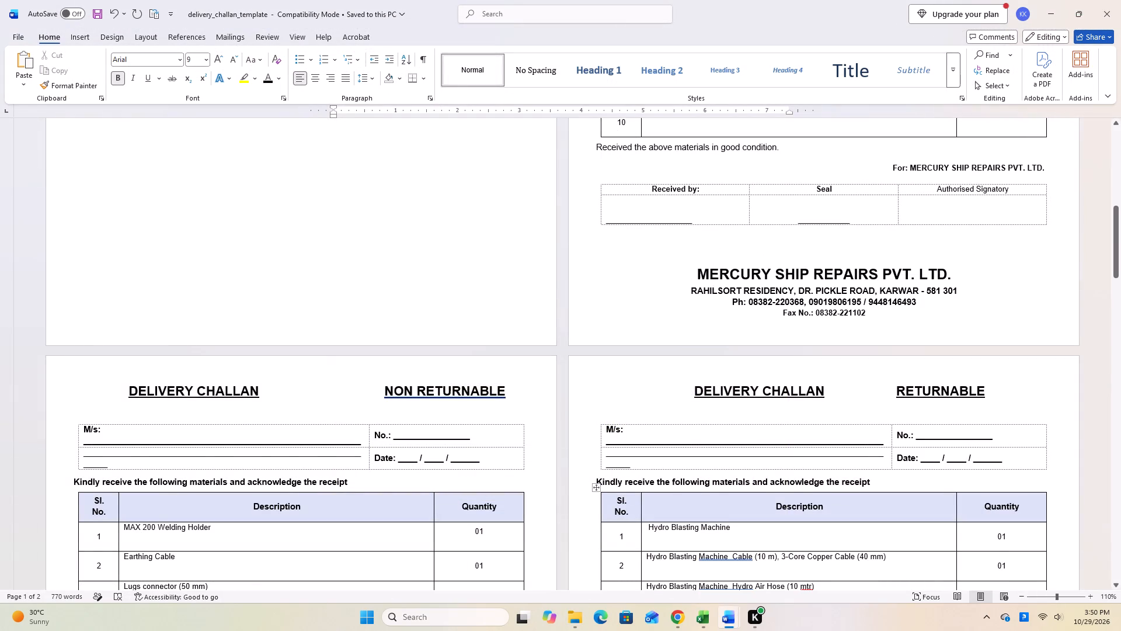
Examine the Mercury Ship Repairs returnable and non-returnable challans and their item lists throughout the delivery_challan_template document.
{"action": "scroll", "coordinate": [852, 478], "scroll_direction": "down", "scroll_amount": 6}
{"action": "scroll", "coordinate": [843, 465], "scroll_direction": "up", "scroll_amount": 20}
{"action": "scroll", "coordinate": [843, 465], "scroll_direction": "up", "scroll_amount": 4}
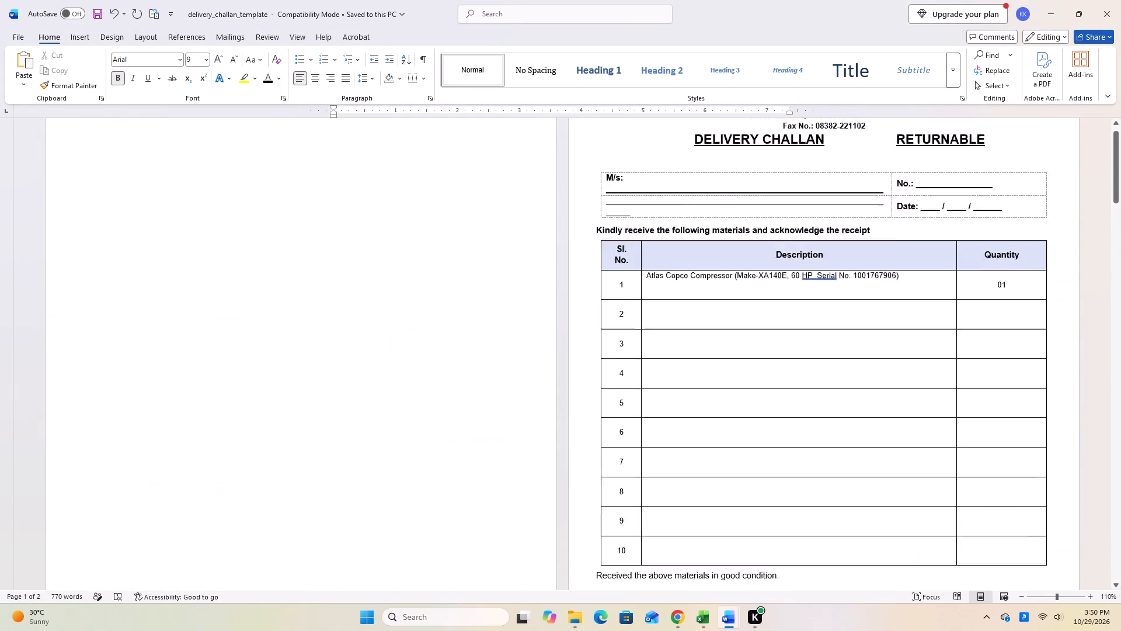
{"action": "scroll", "coordinate": [843, 465], "scroll_direction": "down", "scroll_amount": 1}
{"action": "scroll", "coordinate": [948, 375], "scroll_direction": "down", "scroll_amount": 9}
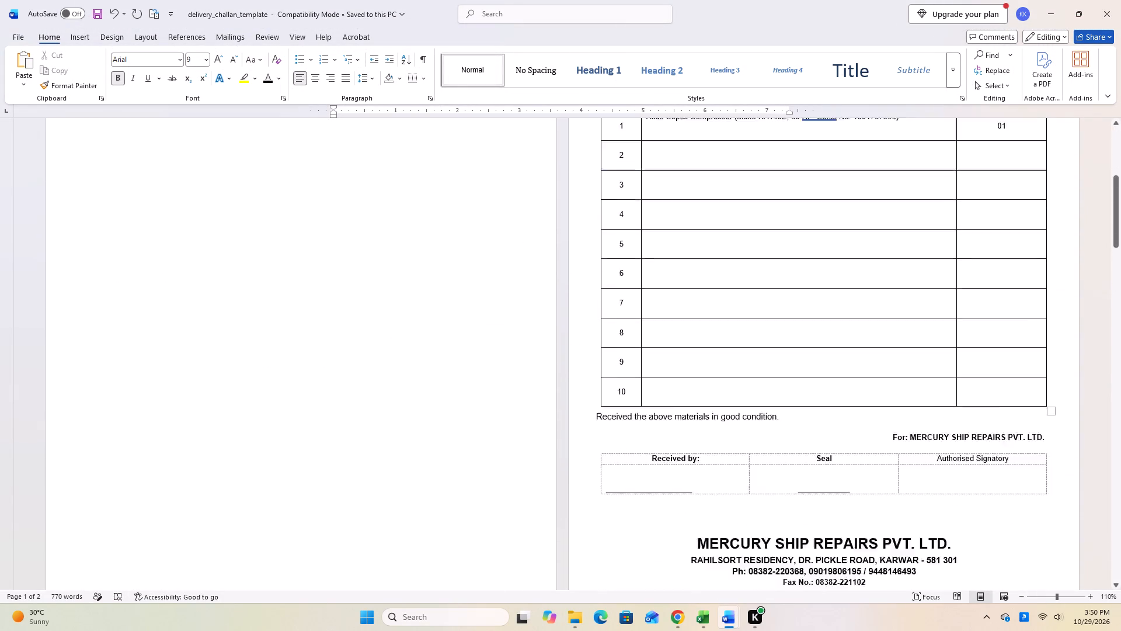
{"action": "scroll", "coordinate": [952, 380], "scroll_direction": "down", "scroll_amount": 17}
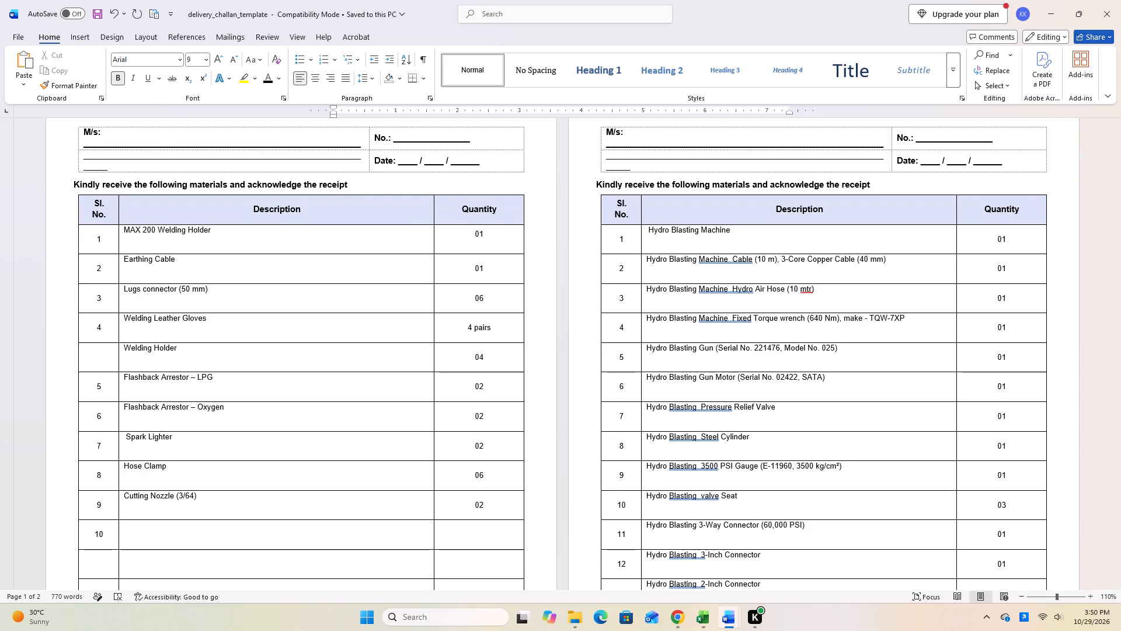
{"action": "scroll", "coordinate": [933, 570], "scroll_direction": "down", "scroll_amount": 4}
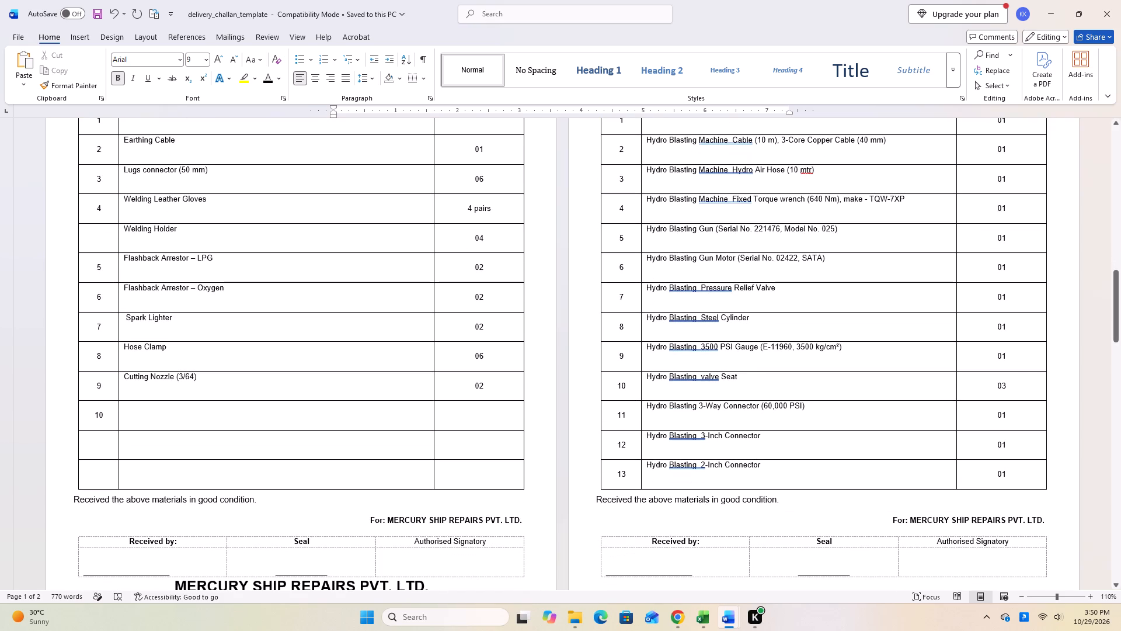
{"action": "scroll", "coordinate": [838, 606], "scroll_direction": "down", "scroll_amount": 2}
{"action": "scroll", "coordinate": [704, 393], "scroll_direction": "down", "scroll_amount": 20}
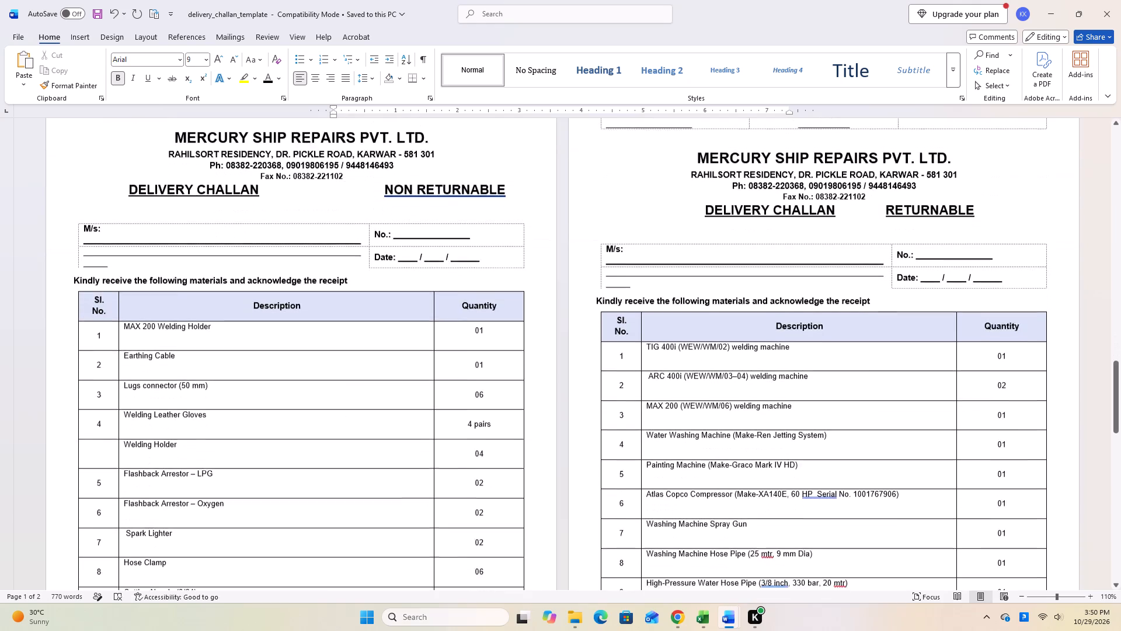
{"action": "scroll", "coordinate": [704, 393], "scroll_direction": "down", "scroll_amount": 4}
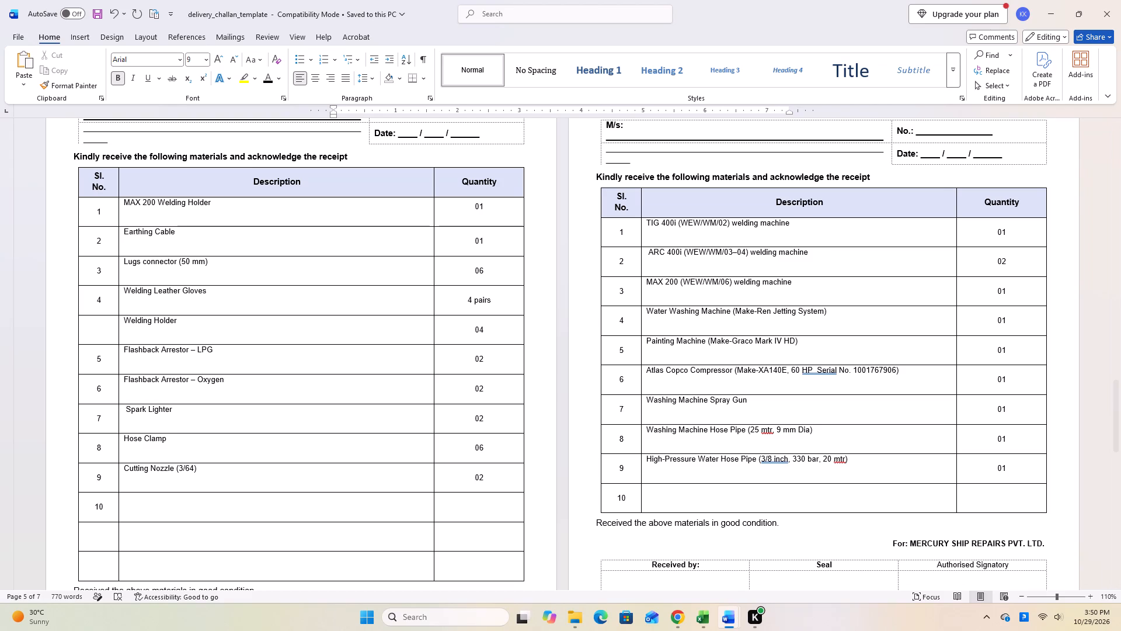
{"action": "scroll", "coordinate": [704, 393], "scroll_direction": "up", "scroll_amount": 17}
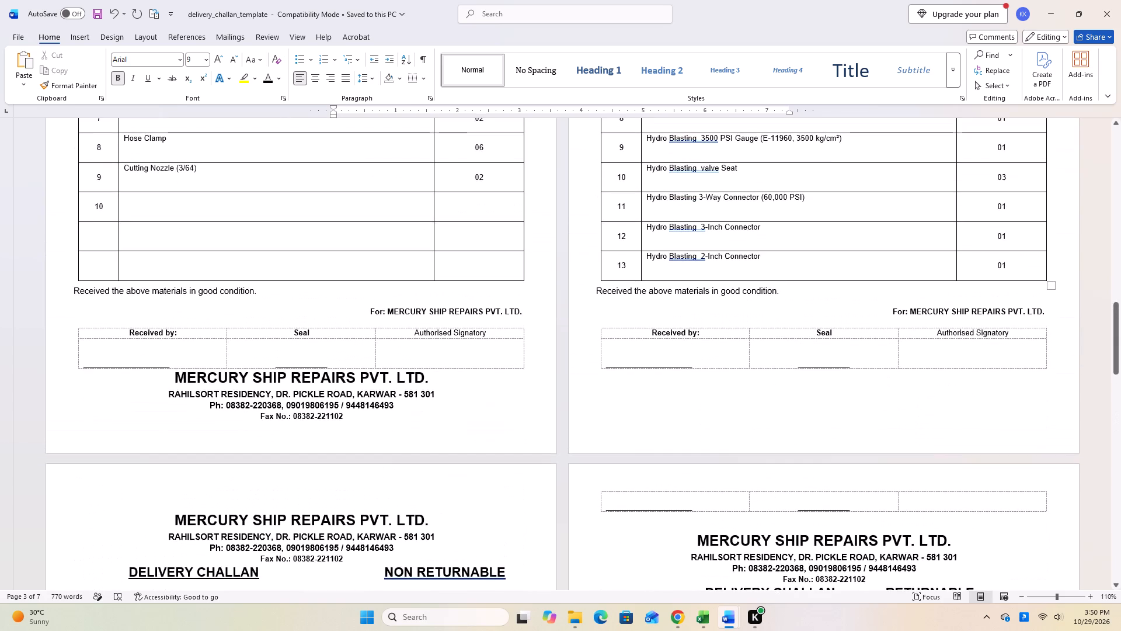
{"action": "scroll", "coordinate": [704, 393], "scroll_direction": "up", "scroll_amount": 15}
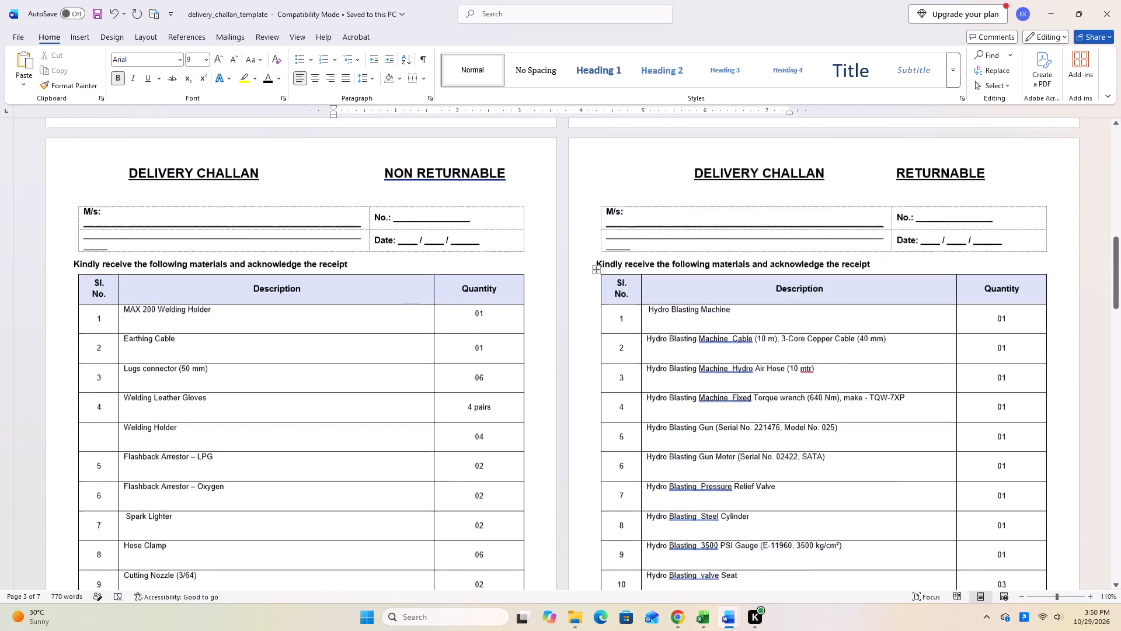
{"action": "scroll", "coordinate": [704, 393], "scroll_direction": "up", "scroll_amount": 2}
{"action": "scroll", "coordinate": [704, 393], "scroll_direction": "down", "scroll_amount": 20}
{"action": "scroll", "coordinate": [704, 393], "scroll_direction": "down", "scroll_amount": 2}
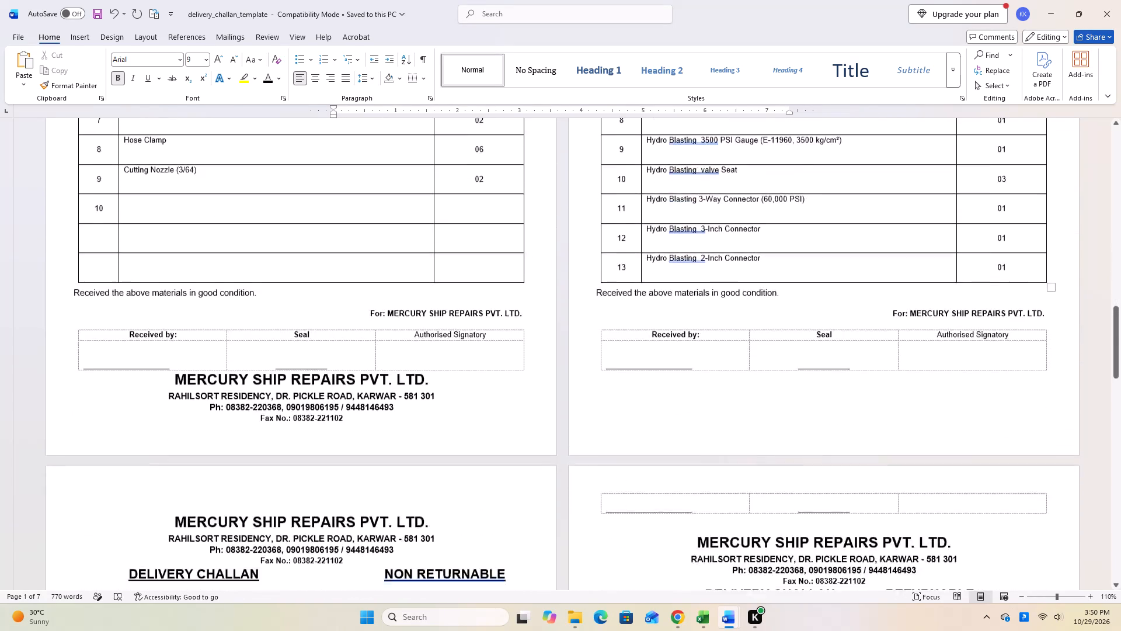
{"action": "scroll", "coordinate": [704, 393], "scroll_direction": "down", "scroll_amount": 14}
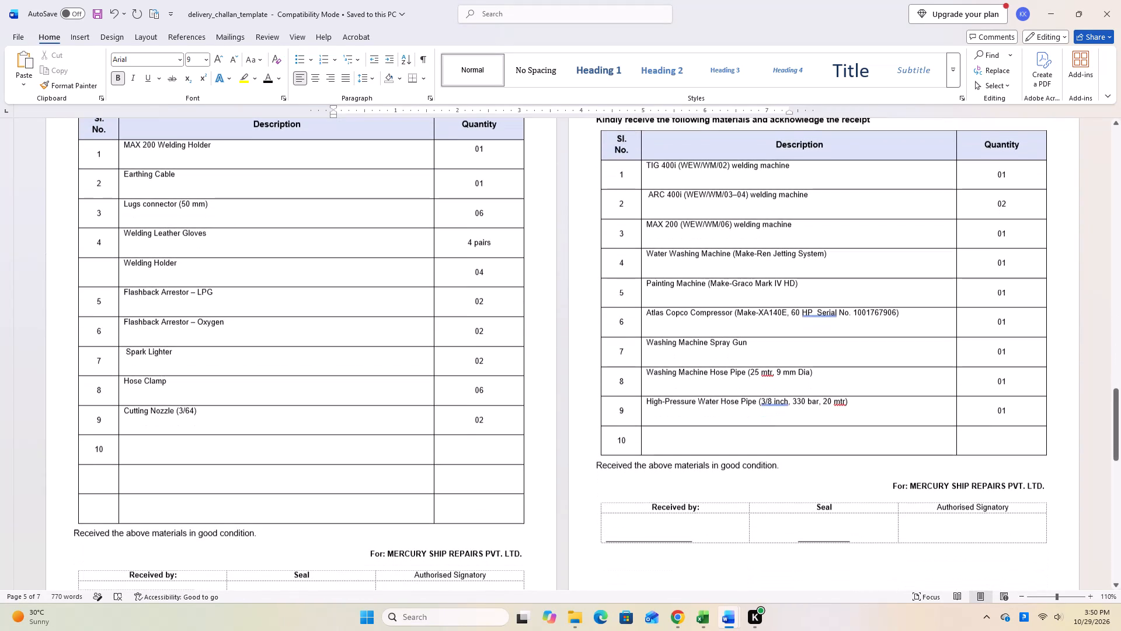
{"action": "scroll", "coordinate": [704, 393], "scroll_direction": "up", "scroll_amount": 11}
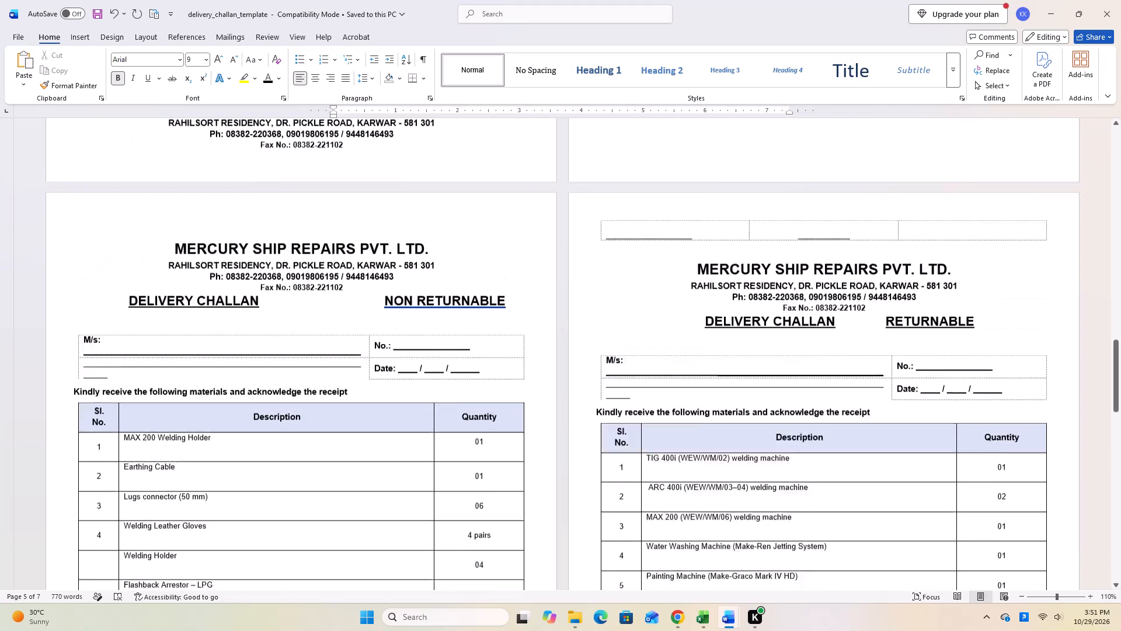
{"action": "scroll", "coordinate": [704, 393], "scroll_direction": "up", "scroll_amount": 13}
{"action": "scroll", "coordinate": [704, 393], "scroll_direction": "down", "scroll_amount": 1}
{"action": "scroll", "coordinate": [704, 393], "scroll_direction": "up", "scroll_amount": 6}
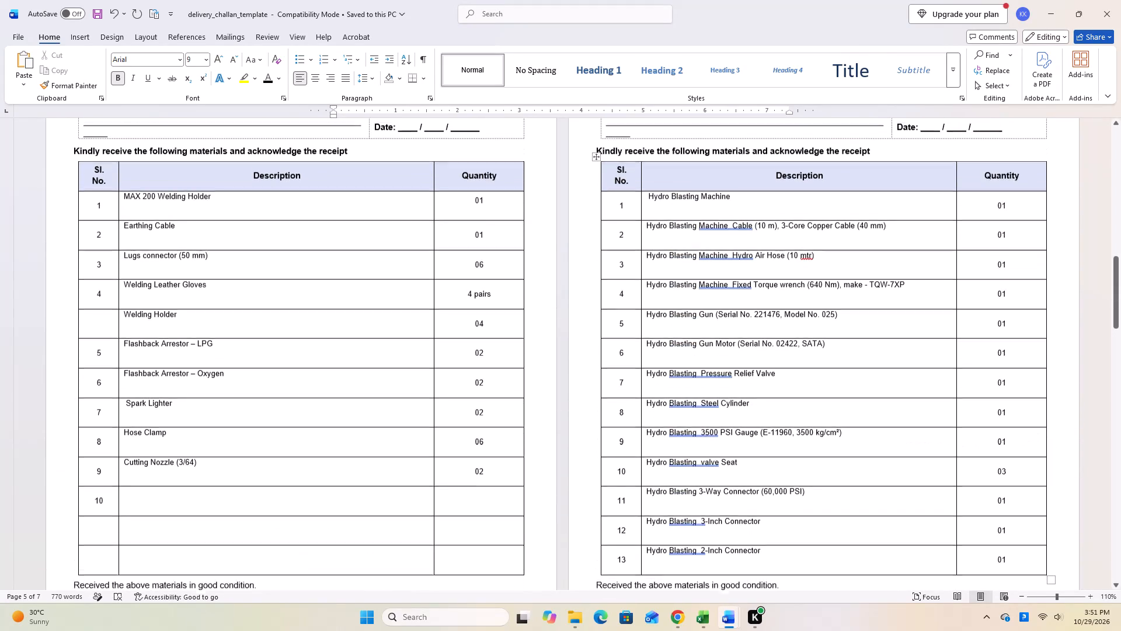
Compare the item lists on pages 3 to 7 of the delivery_challan_template document, through to the LPG and oxygen hose challan.
{"action": "scroll", "coordinate": [704, 393], "scroll_direction": "down", "scroll_amount": 6}
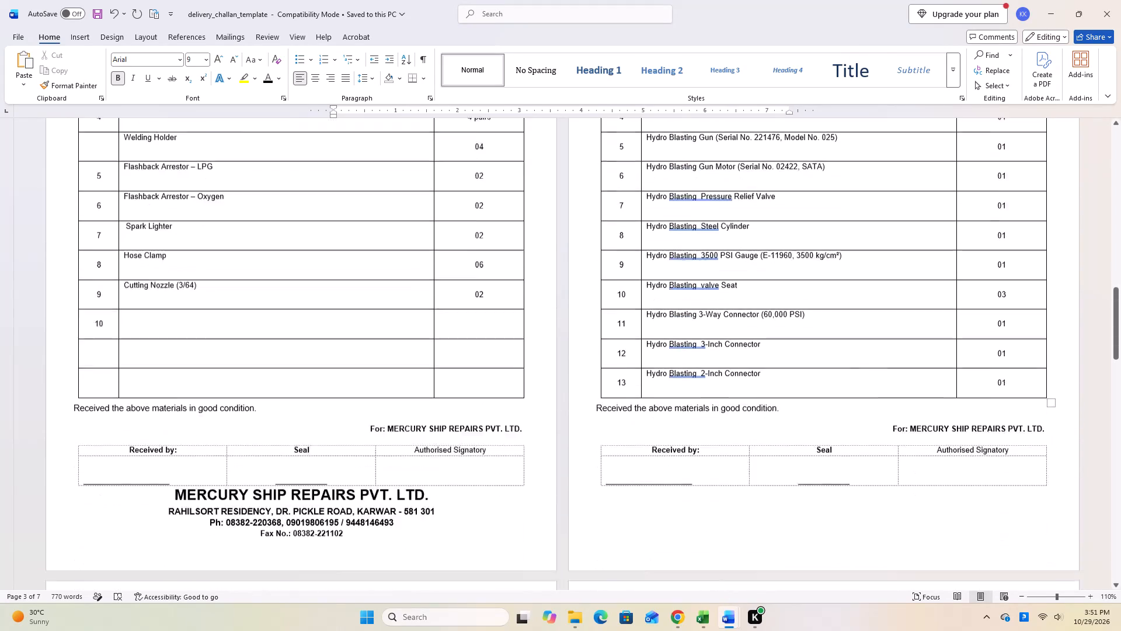
{"action": "scroll", "coordinate": [704, 393], "scroll_direction": "down", "scroll_amount": 15}
{"action": "scroll", "coordinate": [704, 394], "scroll_direction": "down", "scroll_amount": 6}
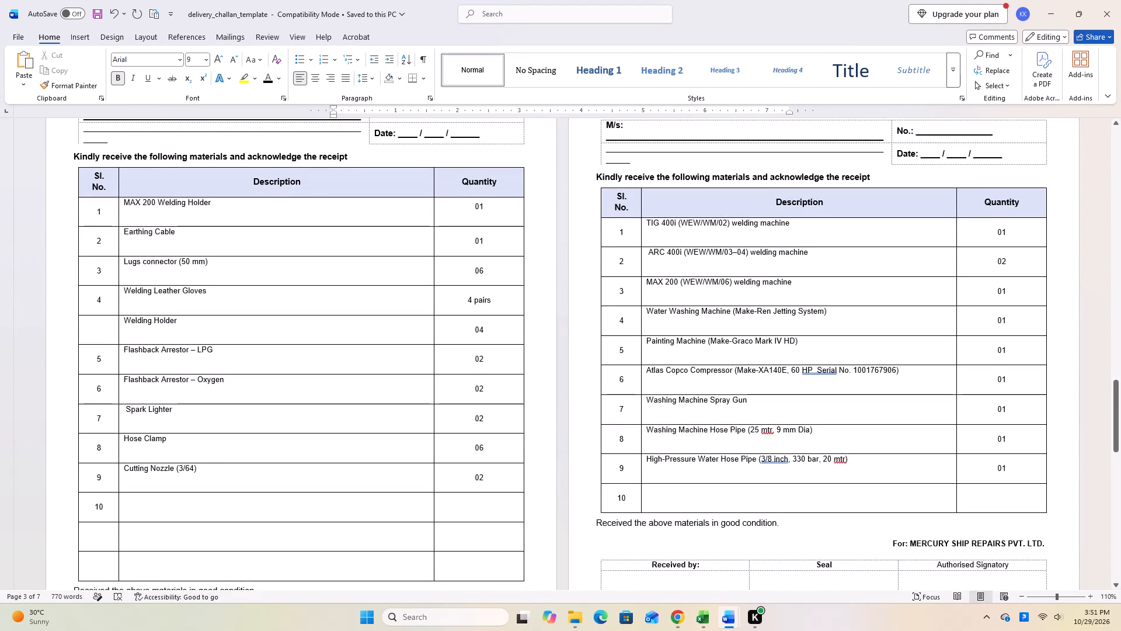
{"action": "scroll", "coordinate": [704, 394], "scroll_direction": "down", "scroll_amount": 5}
{"action": "scroll", "coordinate": [704, 394], "scroll_direction": "up", "scroll_amount": 2}
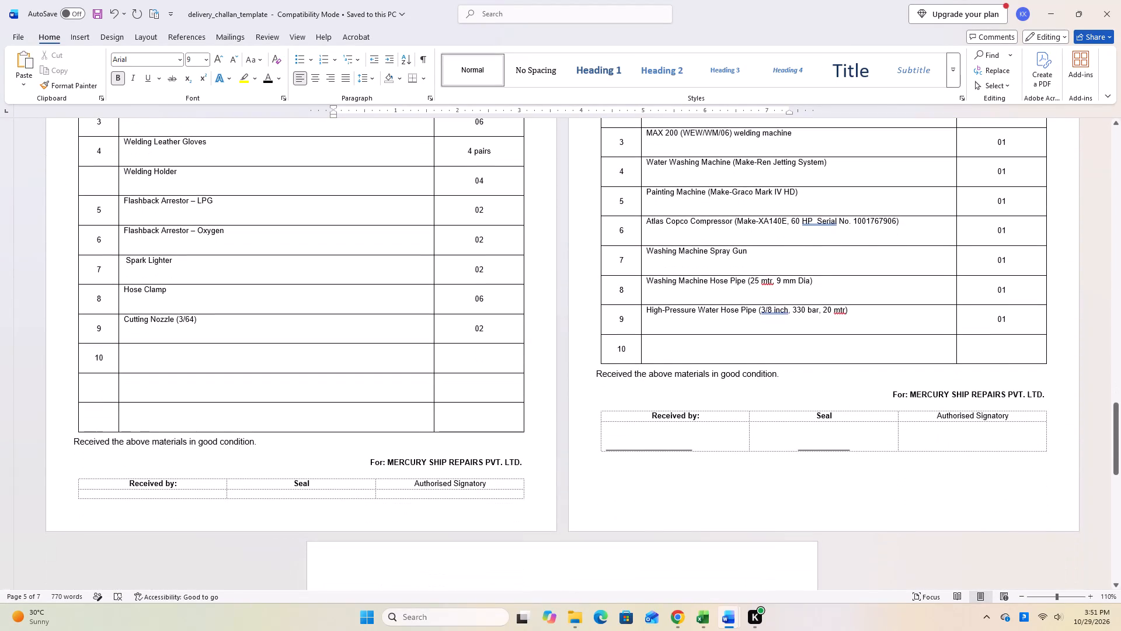
{"action": "scroll", "coordinate": [704, 394], "scroll_direction": "up", "scroll_amount": 20}
{"action": "scroll", "coordinate": [704, 394], "scroll_direction": "up", "scroll_amount": 6}
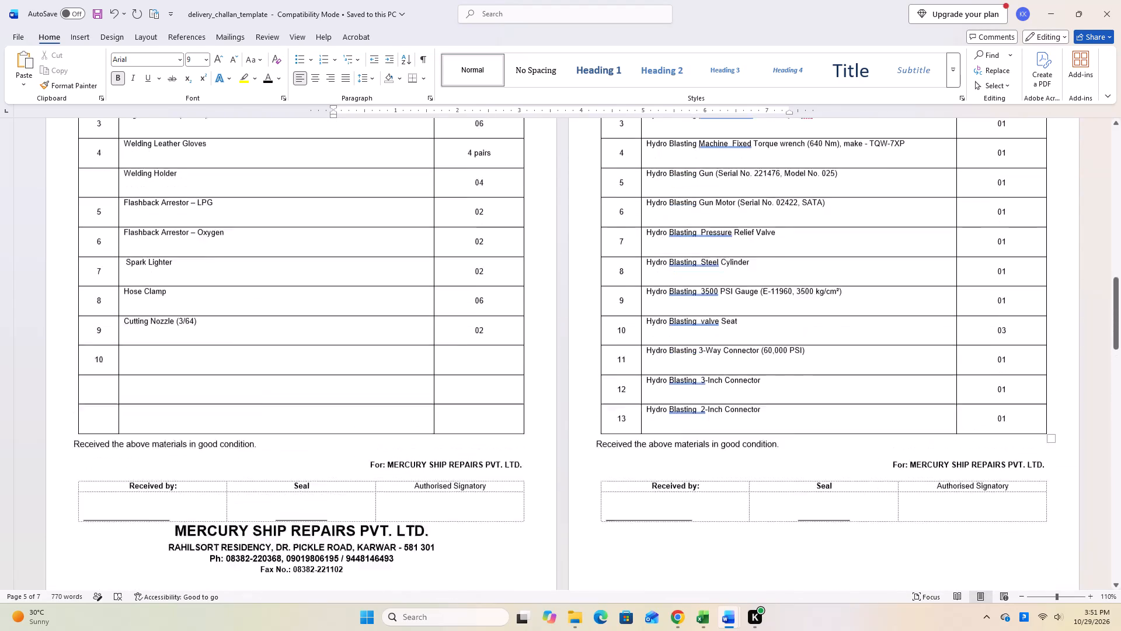
{"action": "scroll", "coordinate": [704, 394], "scroll_direction": "up", "scroll_amount": 3}
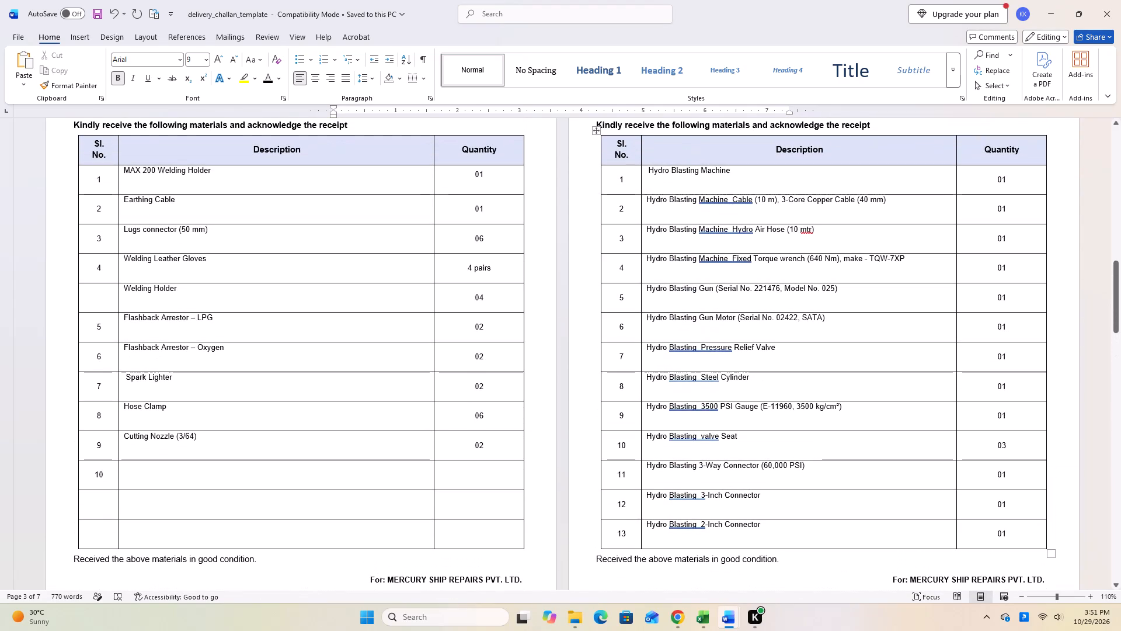
{"action": "scroll", "coordinate": [704, 394], "scroll_direction": "down", "scroll_amount": 20}
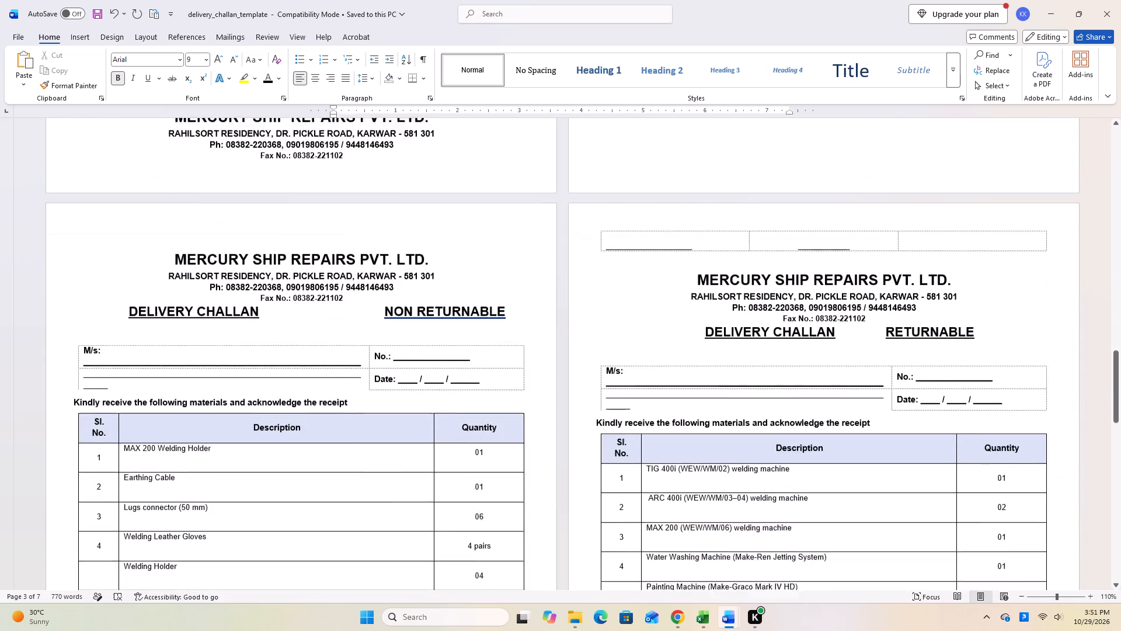
{"action": "scroll", "coordinate": [704, 396], "scroll_direction": "down", "scroll_amount": 6}
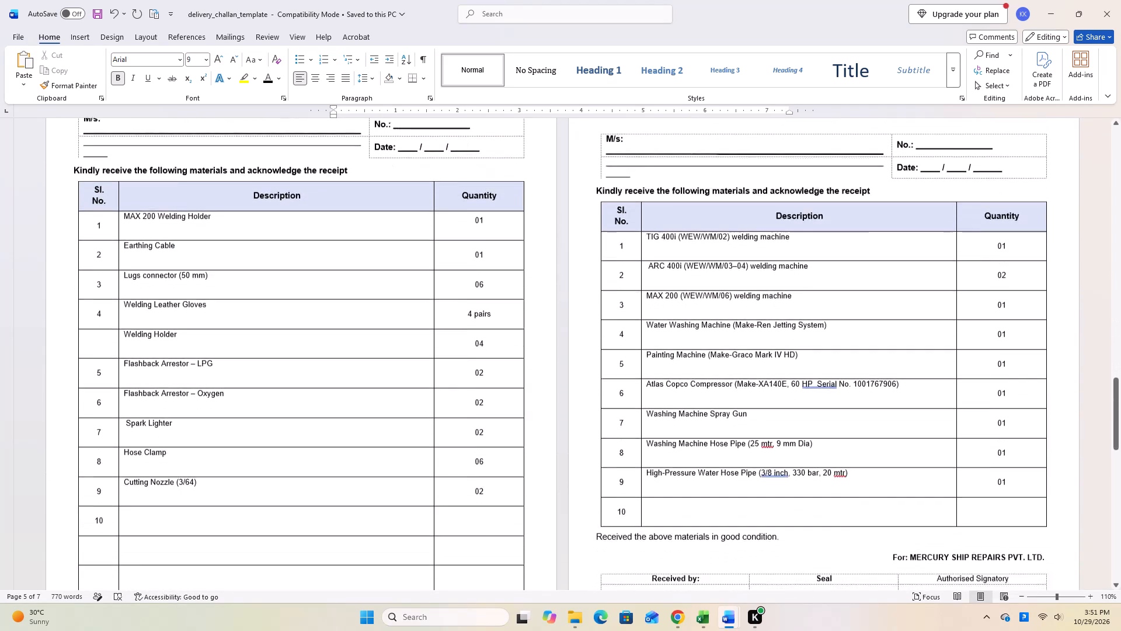
{"action": "scroll", "coordinate": [704, 396], "scroll_direction": "down", "scroll_amount": 2}
{"action": "scroll", "coordinate": [1022, 338], "scroll_direction": "up", "scroll_amount": 3}
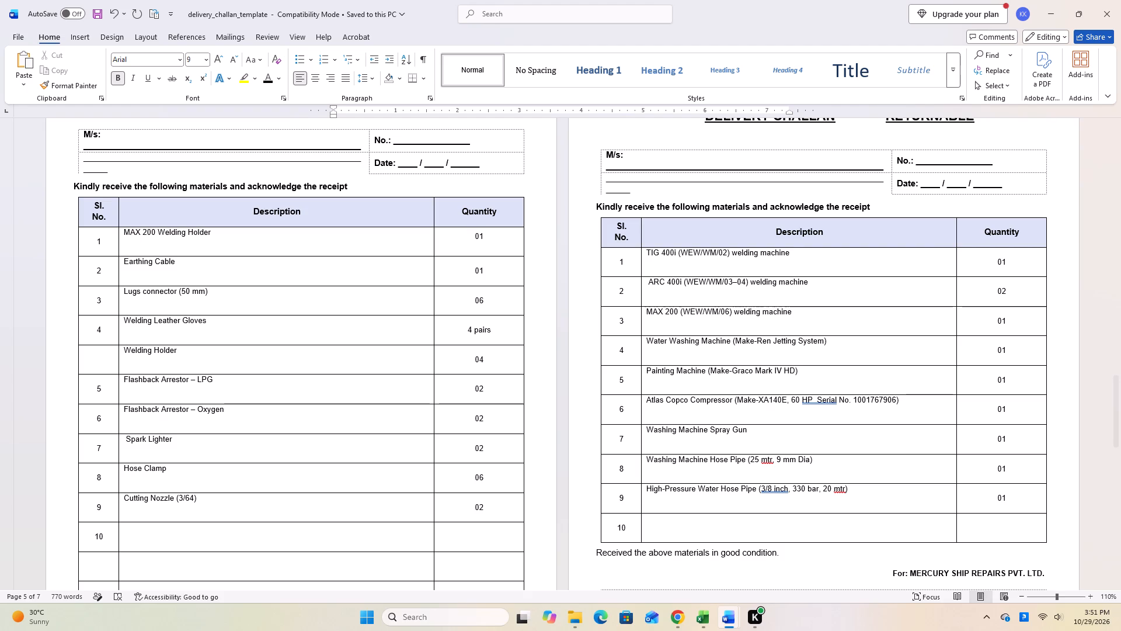
{"action": "scroll", "coordinate": [674, 338], "scroll_direction": "down", "scroll_amount": 20}
{"action": "scroll", "coordinate": [674, 338], "scroll_direction": "down", "scroll_amount": 8}
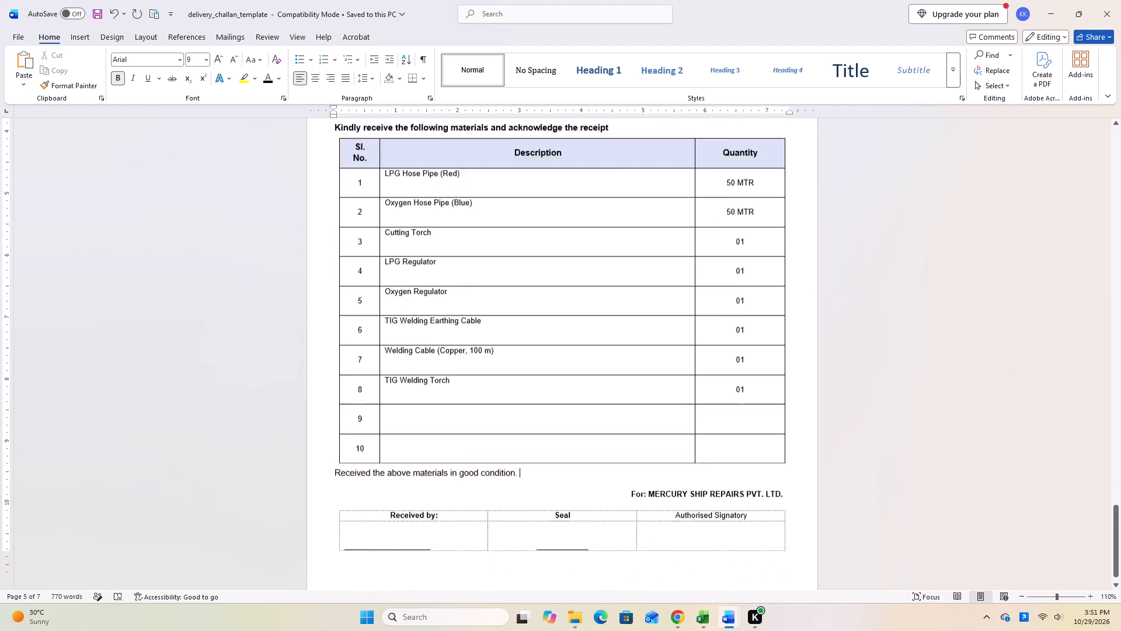
{"action": "scroll", "coordinate": [676, 338], "scroll_direction": "down", "scroll_amount": 2}
{"action": "scroll", "coordinate": [676, 338], "scroll_direction": "up", "scroll_amount": 2}
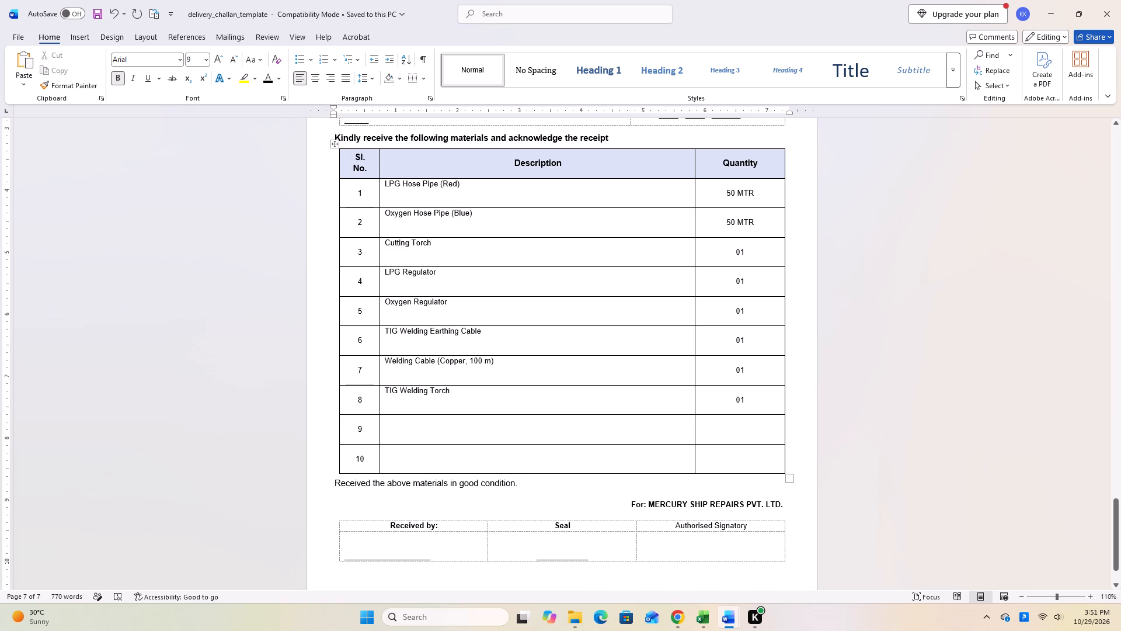
{"action": "scroll", "coordinate": [465, 419], "scroll_direction": "down", "scroll_amount": 17}
{"action": "scroll", "coordinate": [469, 414], "scroll_direction": "up", "scroll_amount": 2}
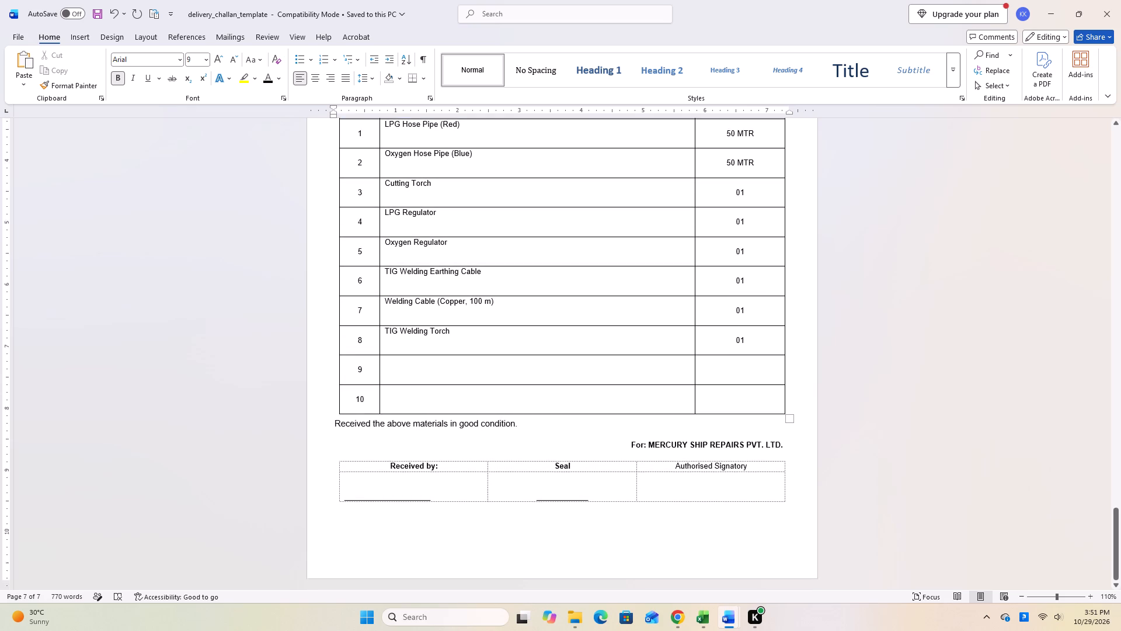
Recheck the template's challans from the last page back to the Atlas Copco compressor challan at the document's start.
{"action": "scroll", "coordinate": [469, 414], "scroll_direction": "up", "scroll_amount": 18}
{"action": "scroll", "coordinate": [773, 369], "scroll_direction": "up", "scroll_amount": 10}
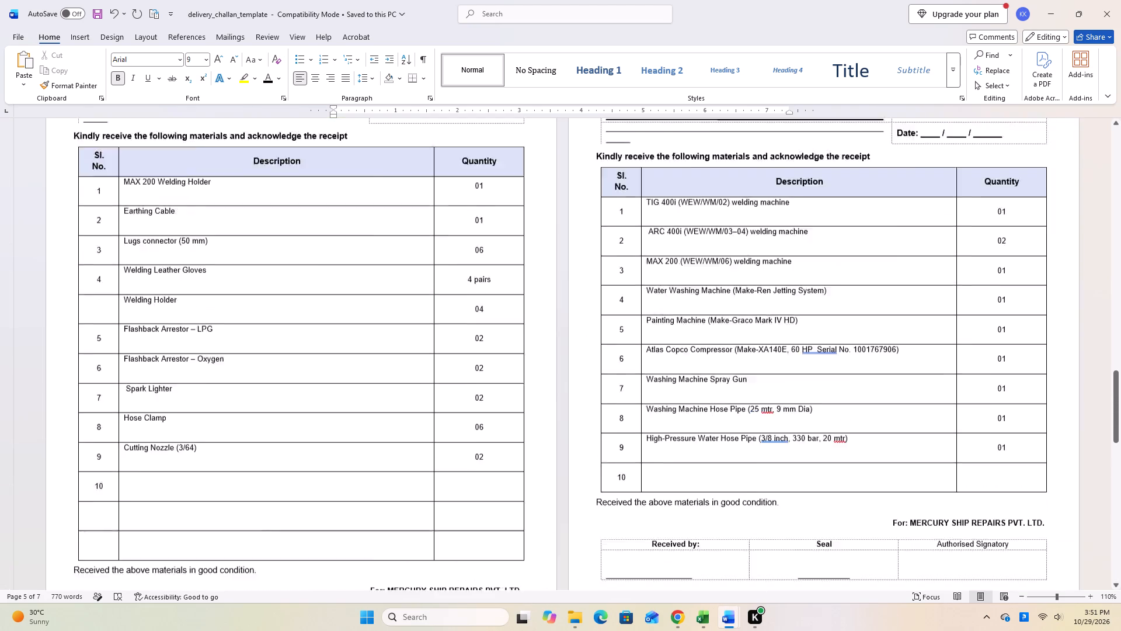
{"action": "scroll", "coordinate": [773, 369], "scroll_direction": "up", "scroll_amount": 15}
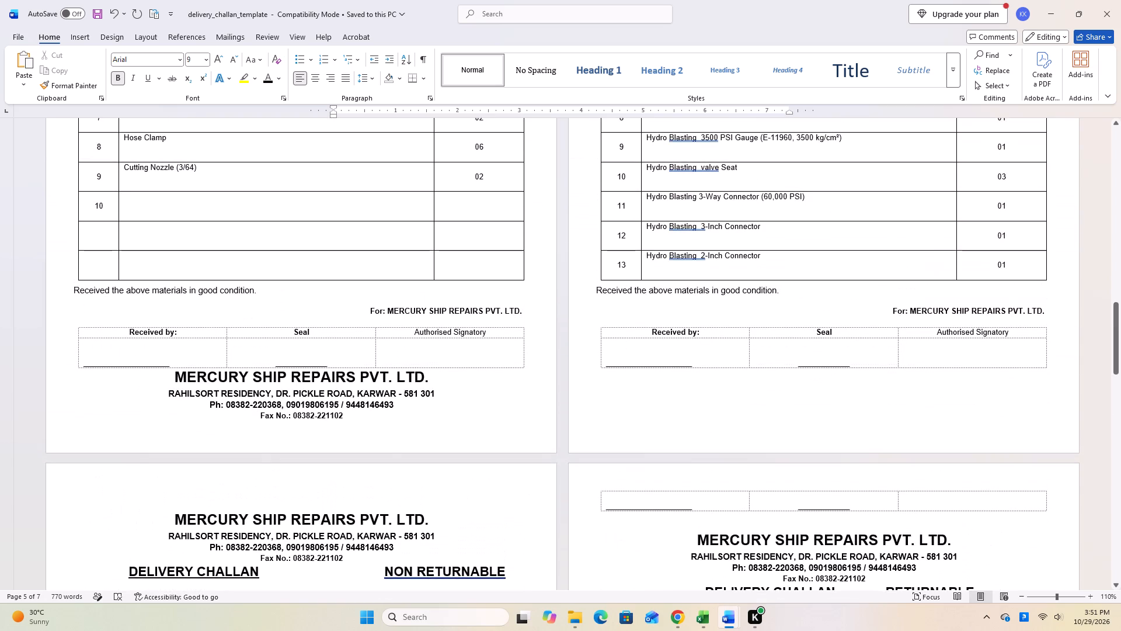
{"action": "scroll", "coordinate": [764, 369], "scroll_direction": "up", "scroll_amount": 17}
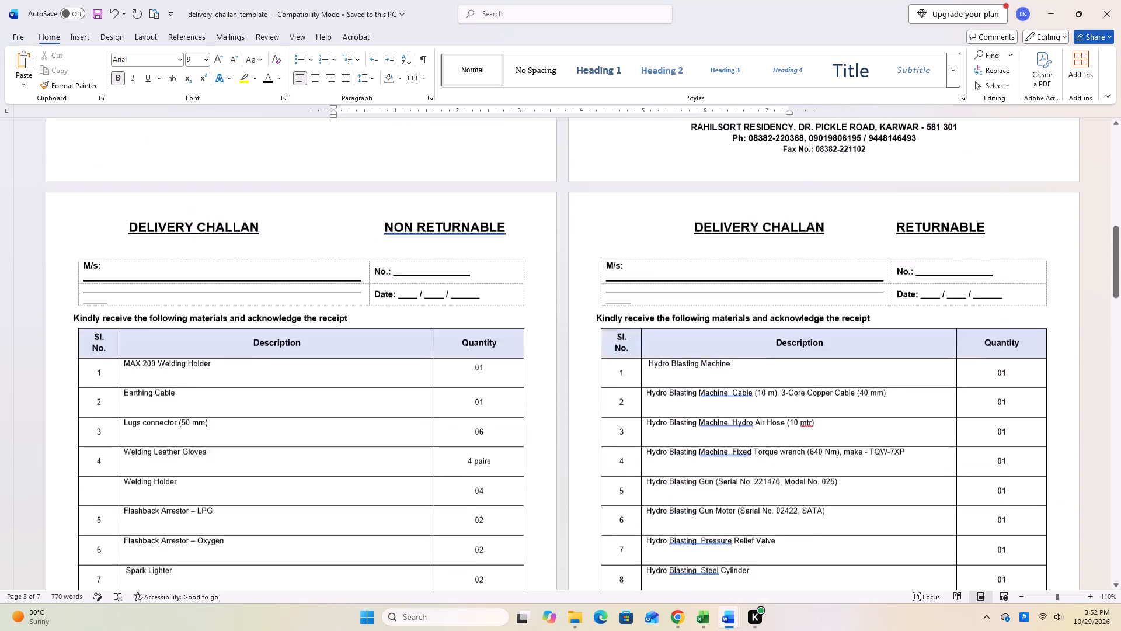
{"action": "scroll", "coordinate": [764, 369], "scroll_direction": "up", "scroll_amount": 13}
{"action": "scroll", "coordinate": [764, 369], "scroll_direction": "up", "scroll_amount": 8}
{"action": "scroll", "coordinate": [764, 369], "scroll_direction": "down", "scroll_amount": 1}
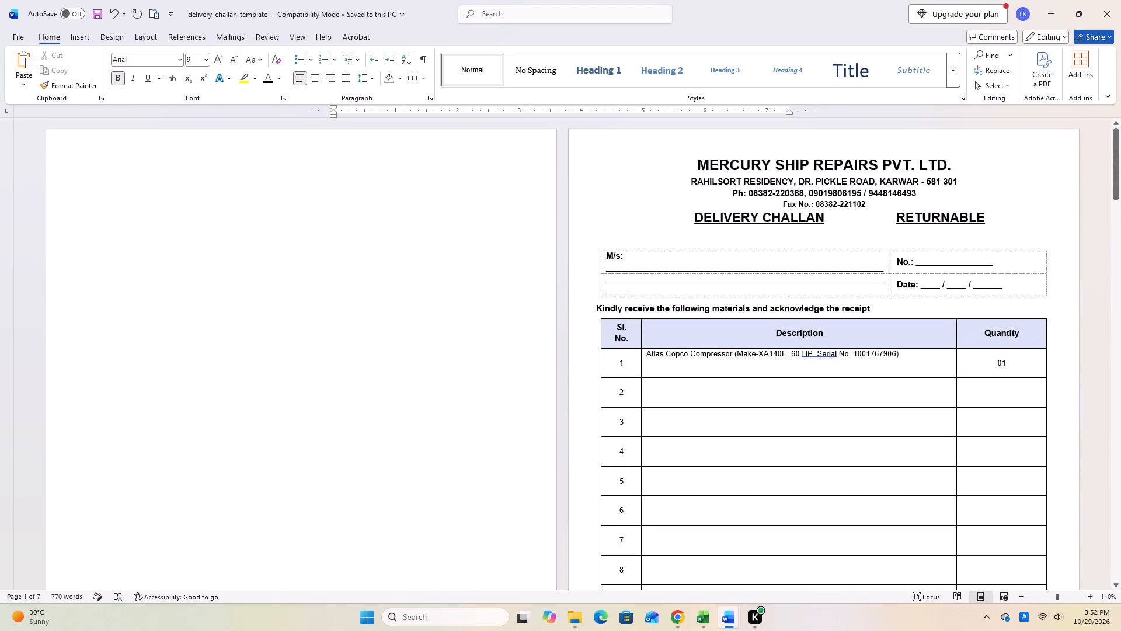
{"action": "scroll", "coordinate": [764, 369], "scroll_direction": "down", "scroll_amount": 5}
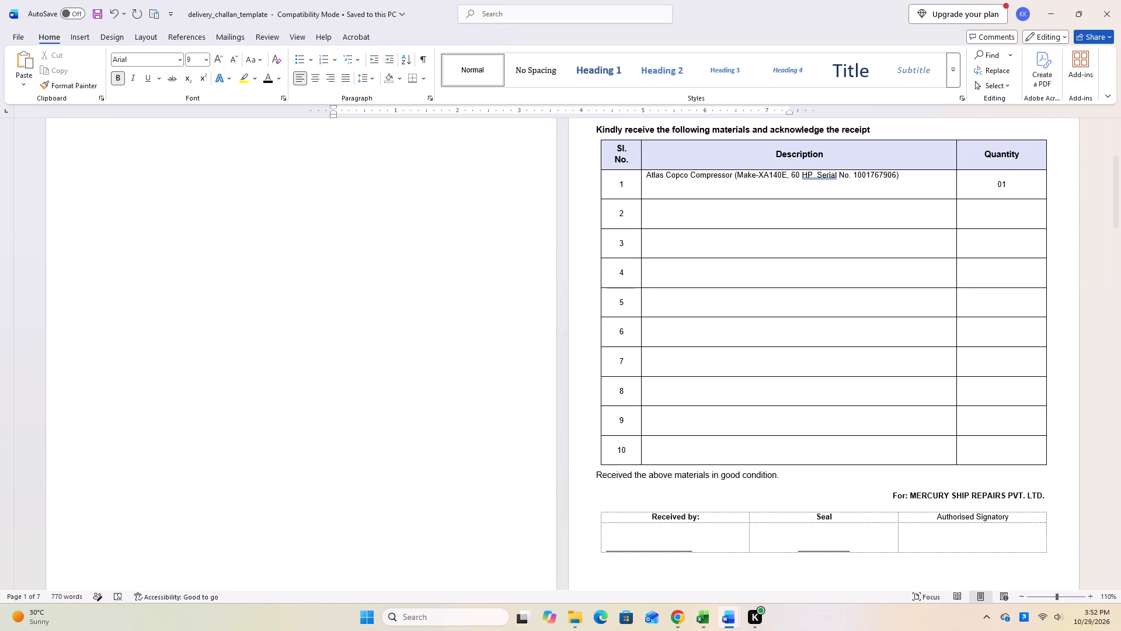
In File Explorer's Passes folder, rename Wintech_Delivery_Challan_Editable - 6 as Wintech_Delivery_Challan_Editable - 4.
{"action": "left_click", "coordinate": [580, 618]}
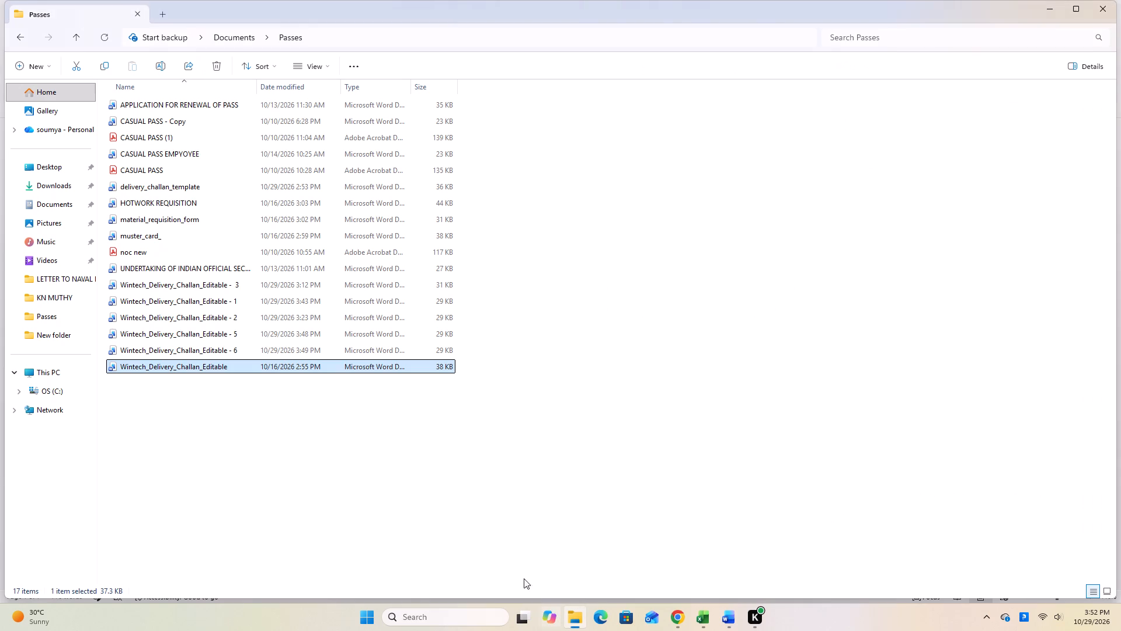
{"action": "left_click", "coordinate": [295, 354]}
{"action": "left_click", "coordinate": [236, 355]}
{"action": "left_click", "coordinate": [236, 353]}
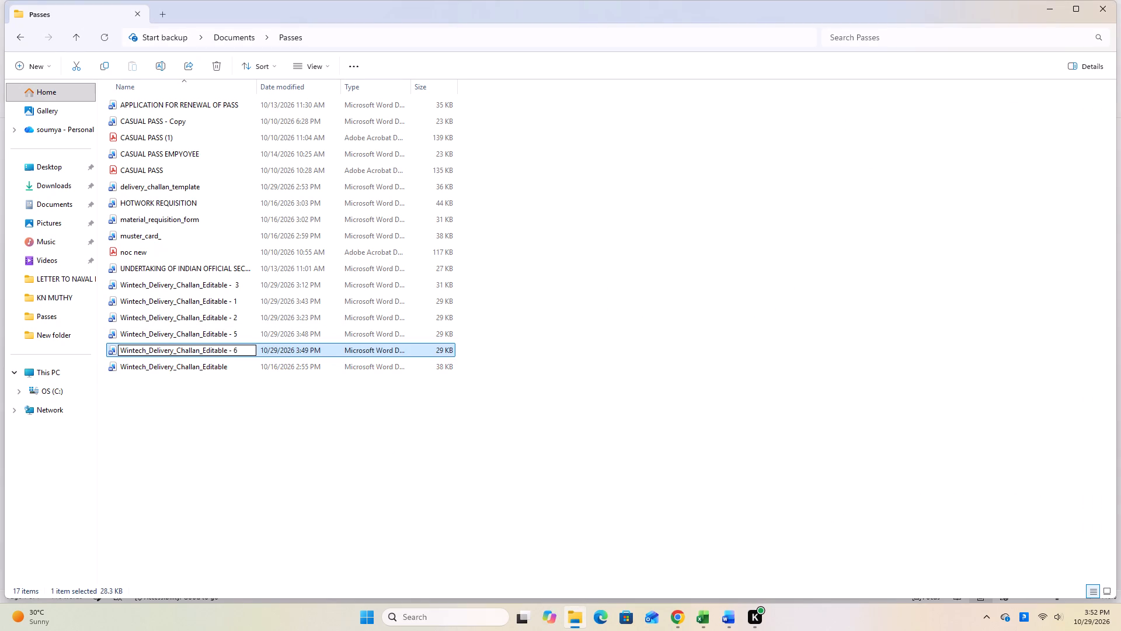
{"action": "key", "text": "BackSpace"}
{"action": "key", "text": "4"}
{"action": "left_click", "coordinate": [264, 460]}
{"action": "left_click", "coordinate": [363, 396]}
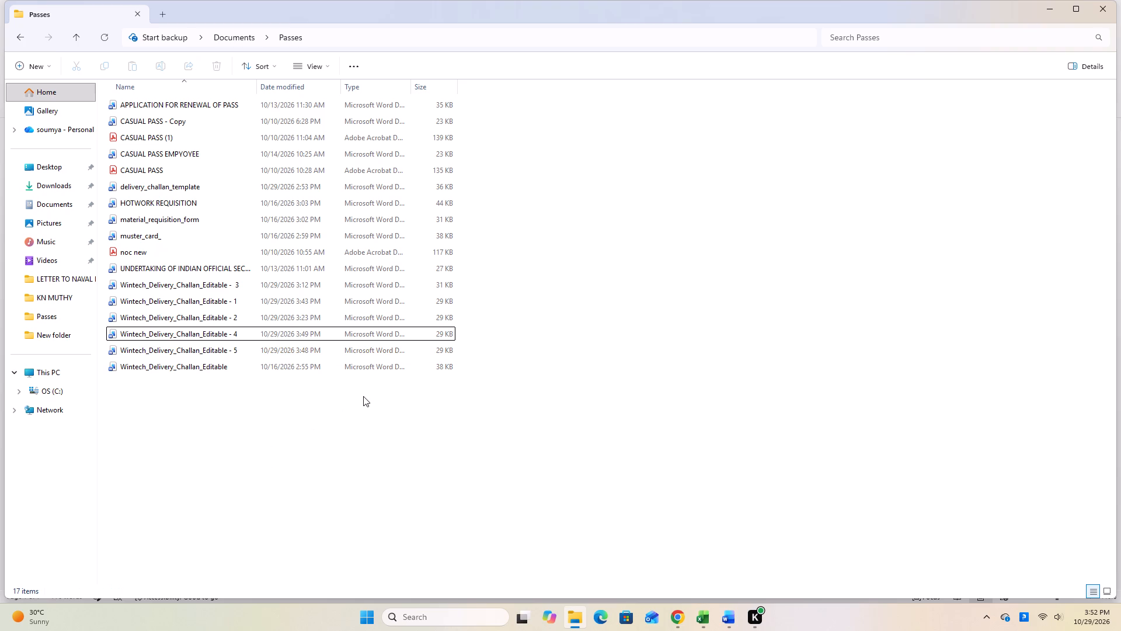
Remove the extra space before the 3 in the challan 3 file name, making it Wintech_Delivery_Challan_Editable - 3.
{"action": "left_click", "coordinate": [249, 285]}
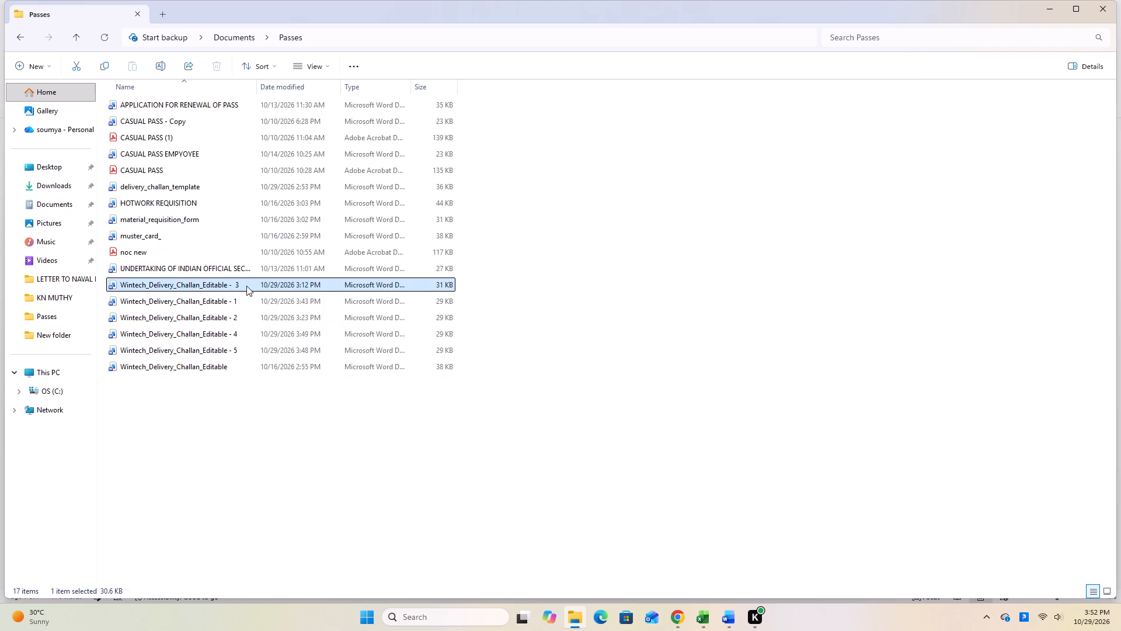
{"action": "left_click", "coordinate": [239, 285]}
{"action": "left_click", "coordinate": [234, 286]}
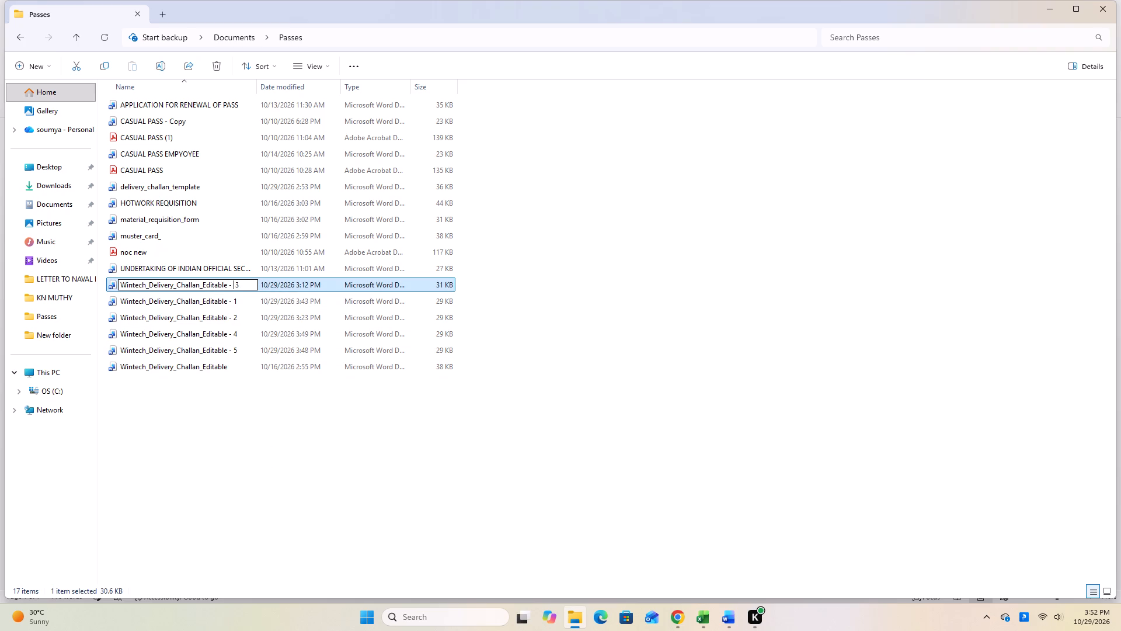
{"action": "key", "text": "BackSpace"}
{"action": "left_click", "coordinate": [308, 444]}
{"action": "left_click", "coordinate": [316, 441]}
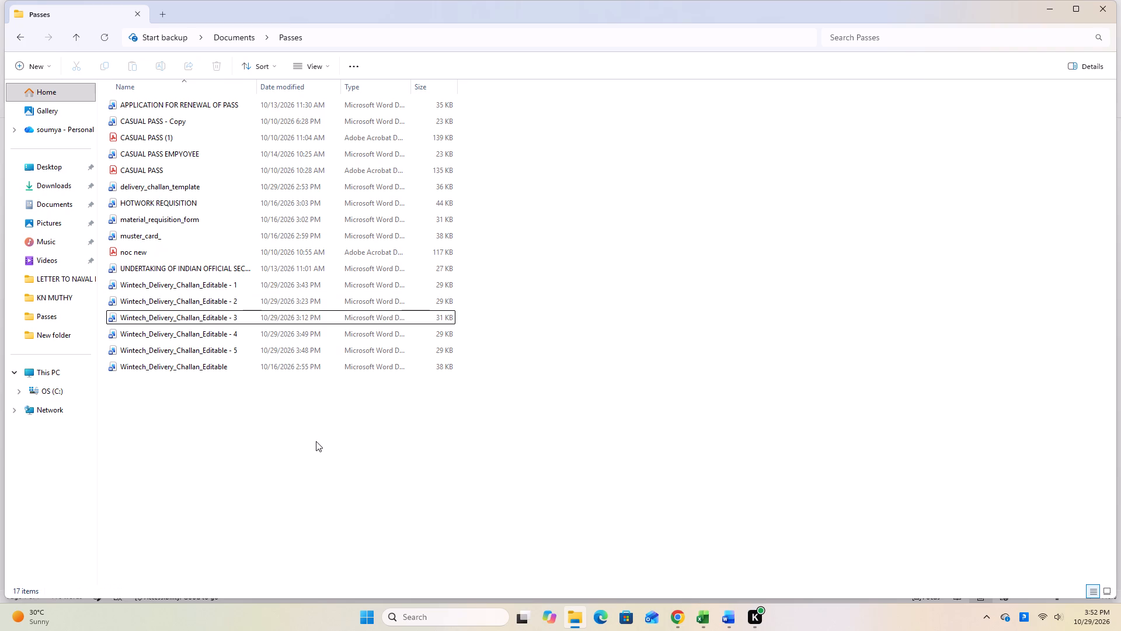
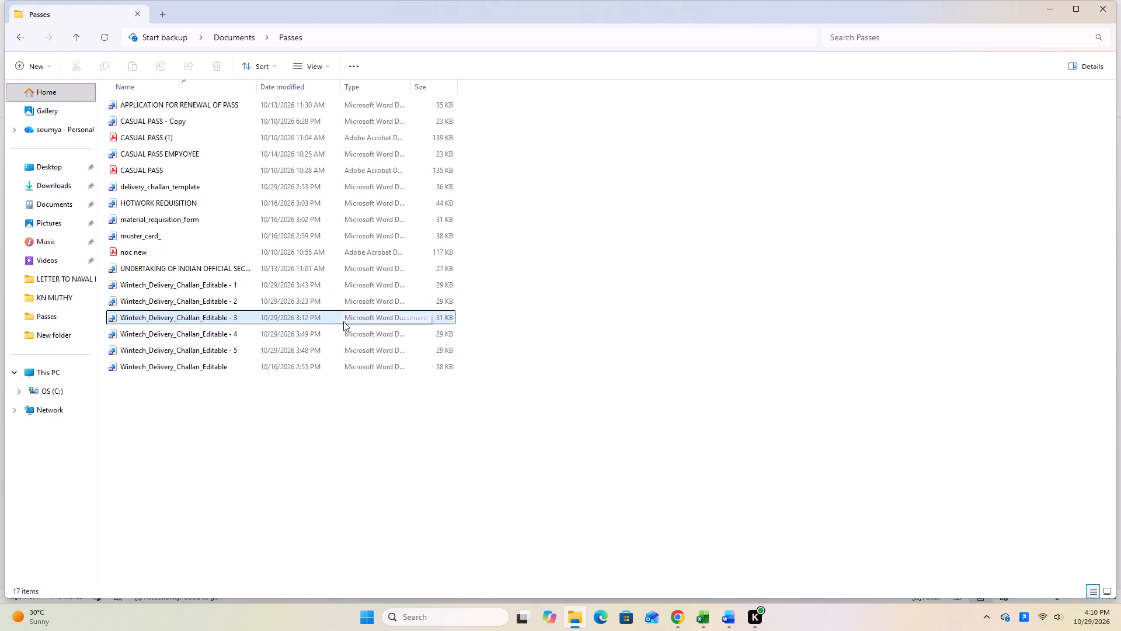
Open the file Wintech_Delivery_Challan_Editable - 3 and enable editing.
{"action": "double_click", "coordinate": [372, 315]}
{"action": "double_click", "coordinate": [372, 315]}
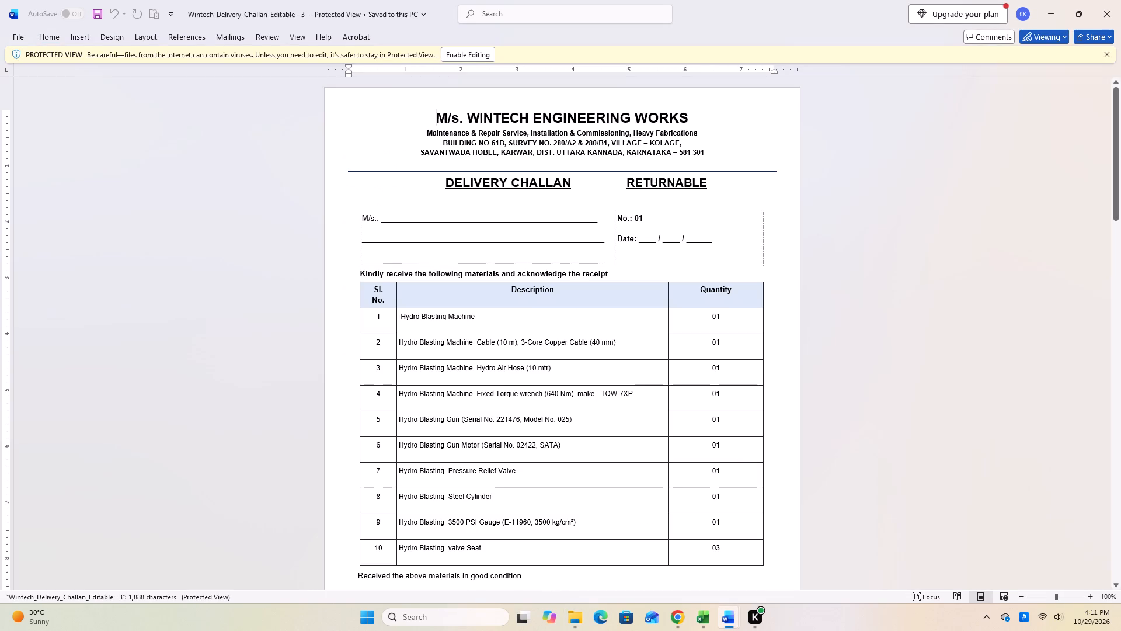
{"action": "left_click", "coordinate": [470, 57]}
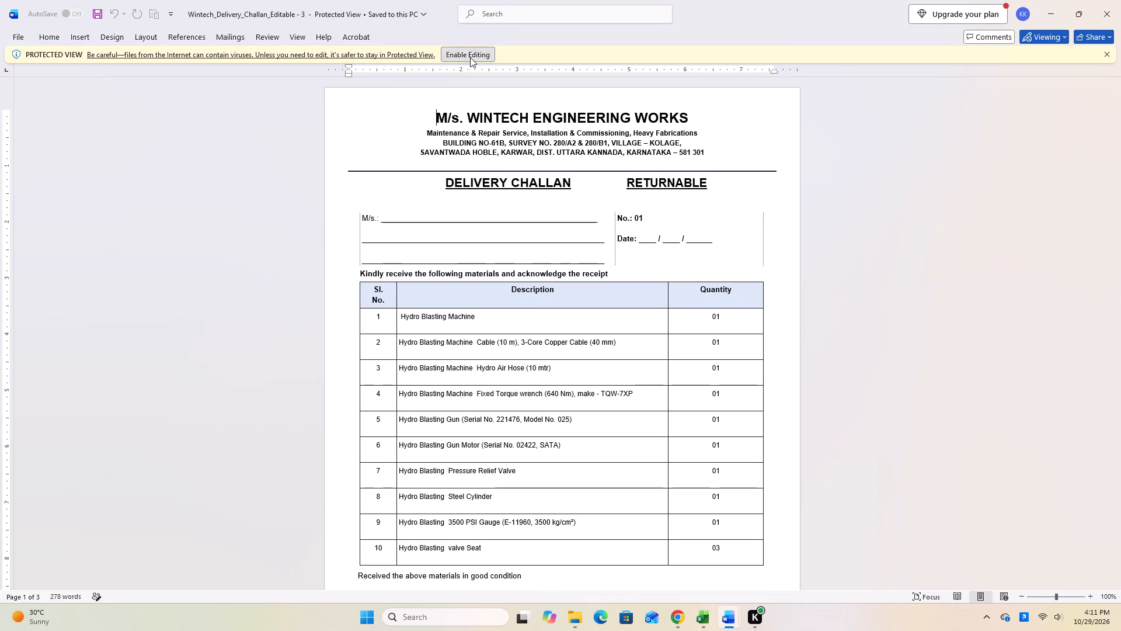
Delete the Hydro Blasting Machine entry from row 1 on page 1 and move the entries of rows 2 to 10 up one row.
{"action": "scroll", "coordinate": [797, 300], "scroll_direction": "down", "scroll_amount": 3}
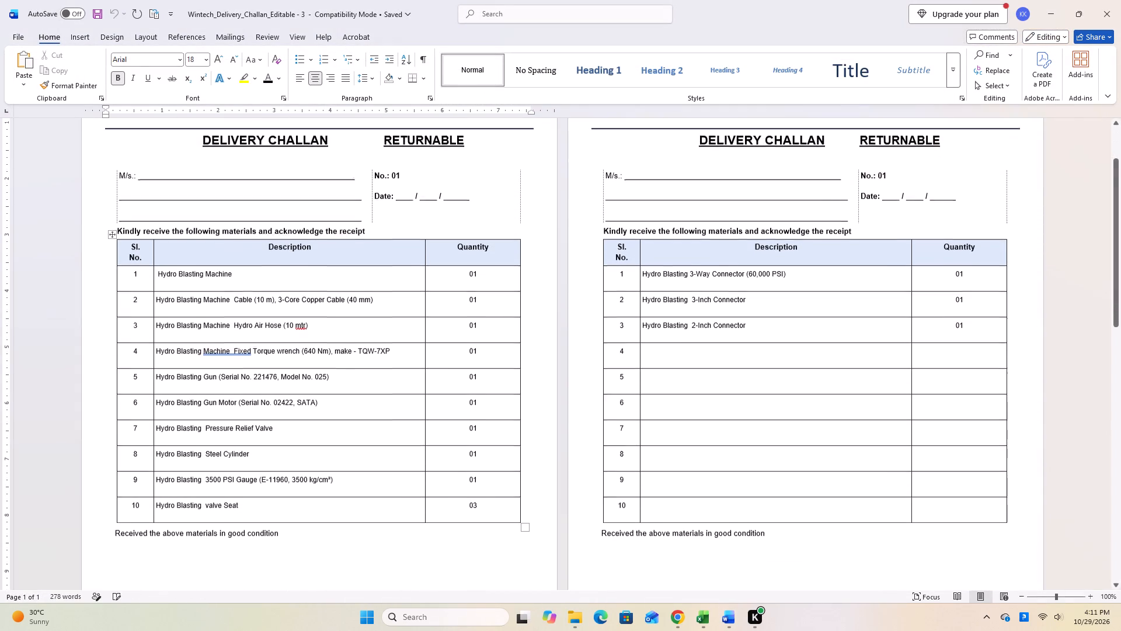
{"action": "scroll", "coordinate": [473, 346], "scroll_direction": "down", "scroll_amount": 2}
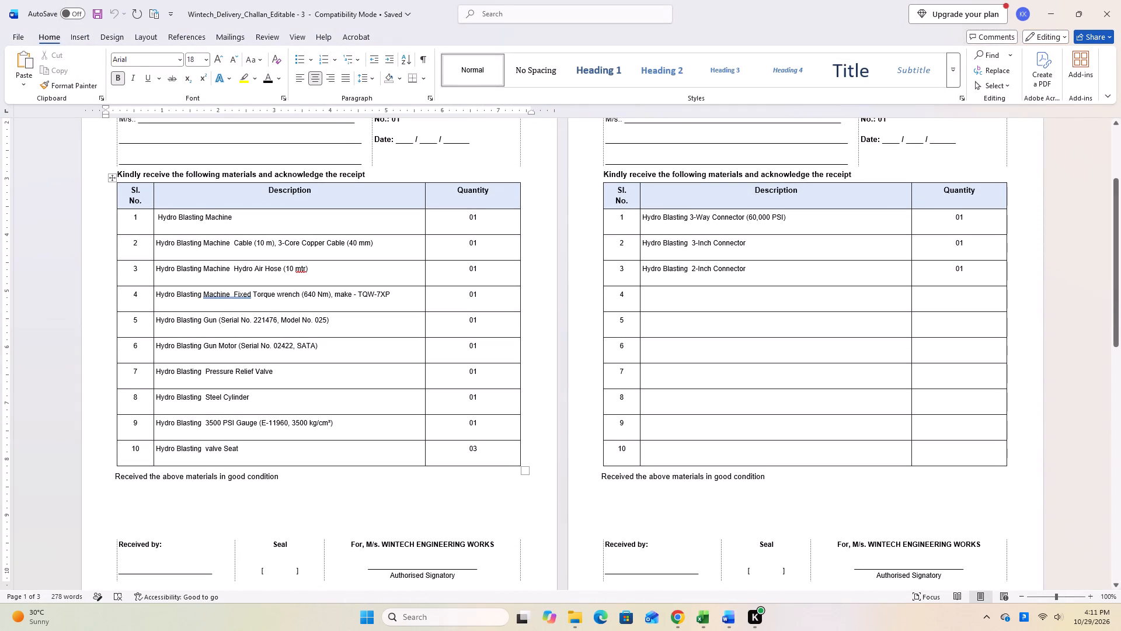
{"action": "left_click_drag", "start_coordinate": [159, 220], "coordinate": [488, 221]}
{"action": "key", "text": "Delete"}
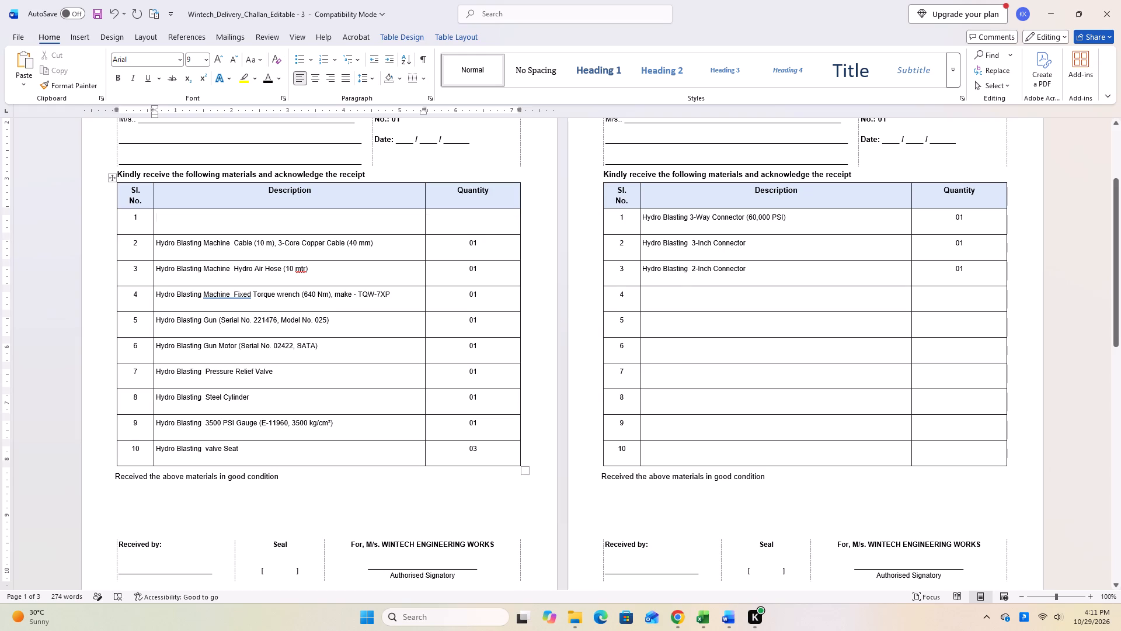
{"action": "left_click_drag", "start_coordinate": [158, 245], "coordinate": [455, 445]}
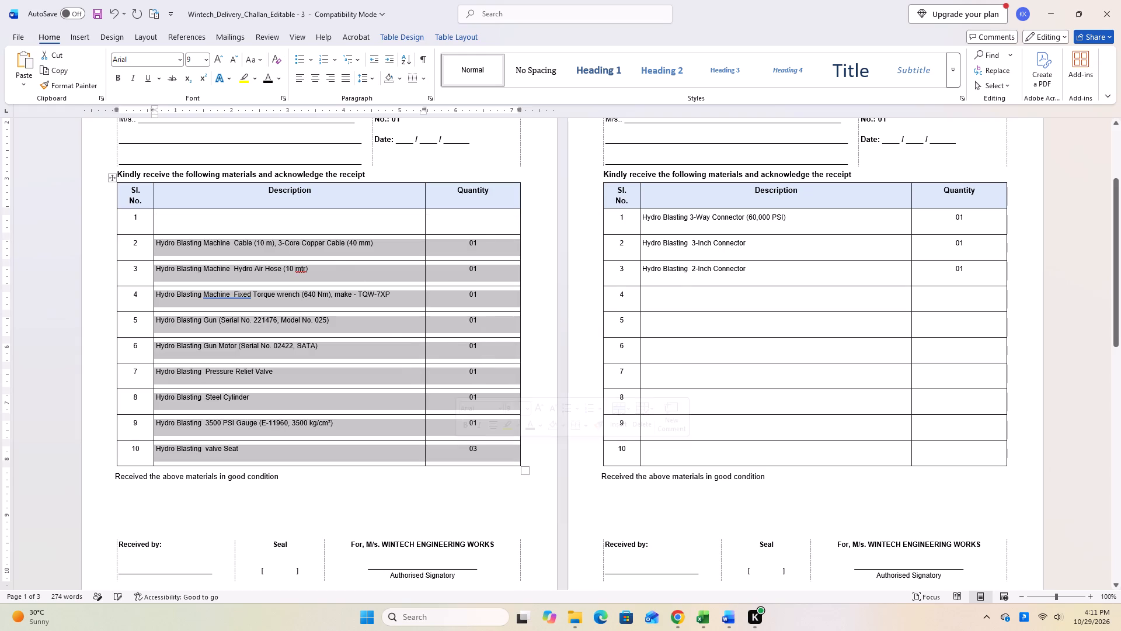
{"action": "left_click_drag", "start_coordinate": [330, 252], "coordinate": [332, 232]}
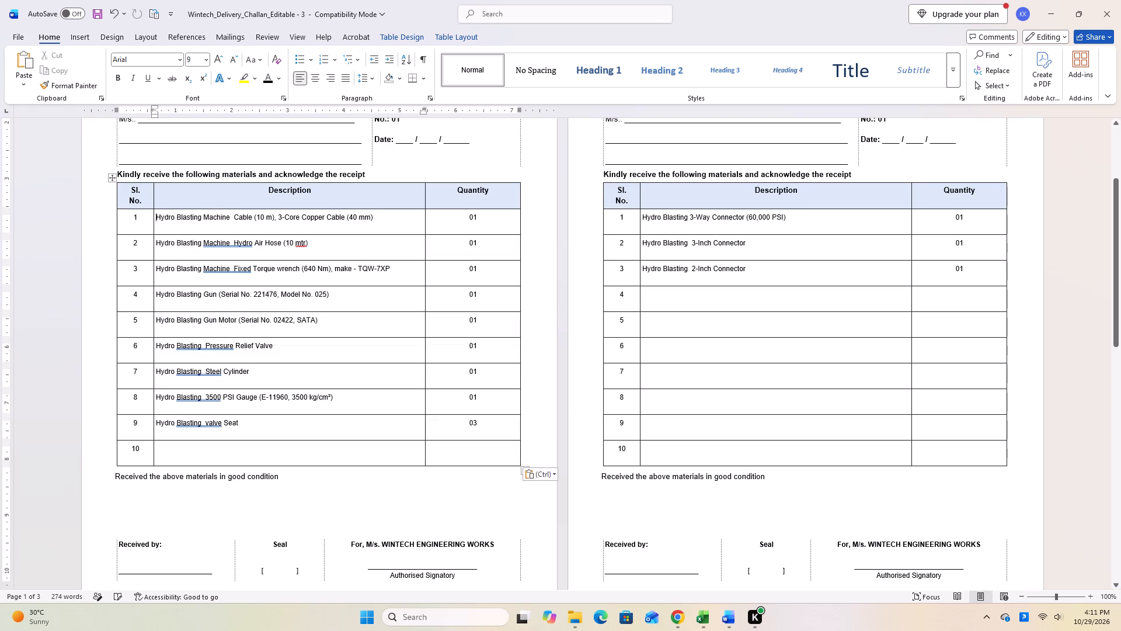
Move the Hydro Blasting 3-Way Connector (60,000 PSI) entry with its quantity from page 2 into row 10 on page 1.
{"action": "left_click", "coordinate": [643, 271]}
{"action": "left_click_drag", "start_coordinate": [643, 222], "coordinate": [778, 222]}
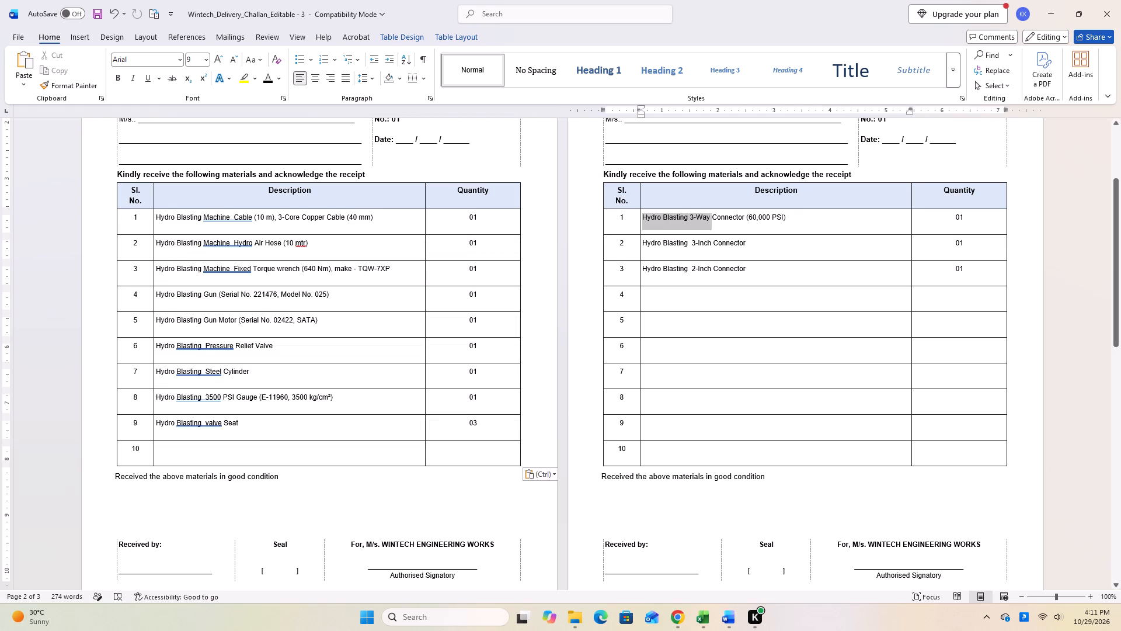
{"action": "left_click_drag", "start_coordinate": [778, 222], "coordinate": [953, 229]}
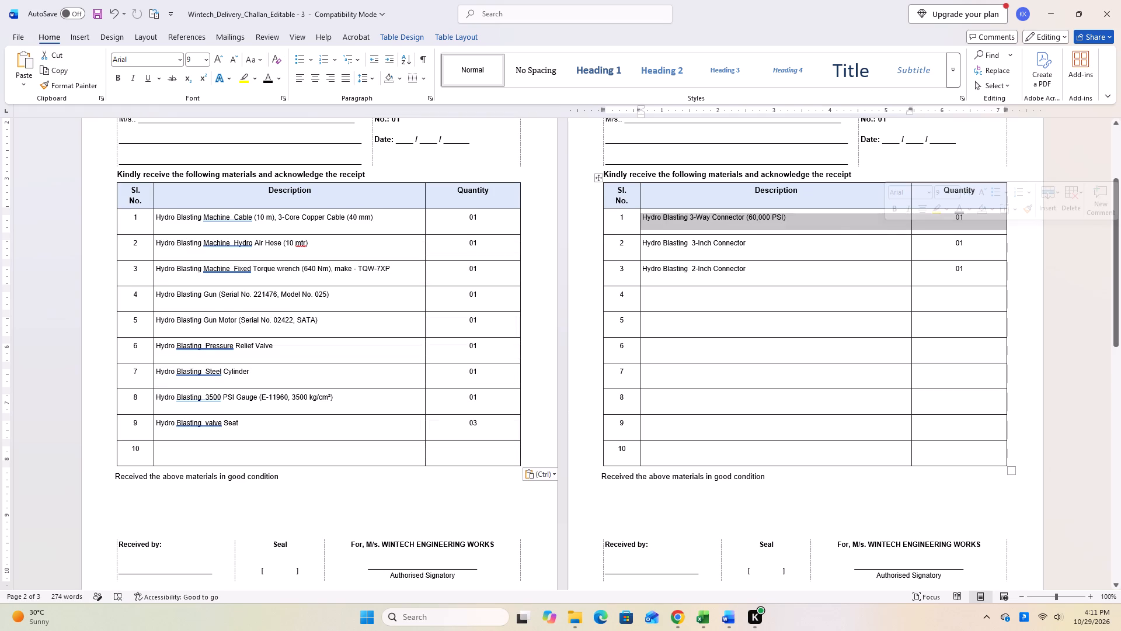
{"action": "left_click_drag", "start_coordinate": [837, 225], "coordinate": [283, 459]}
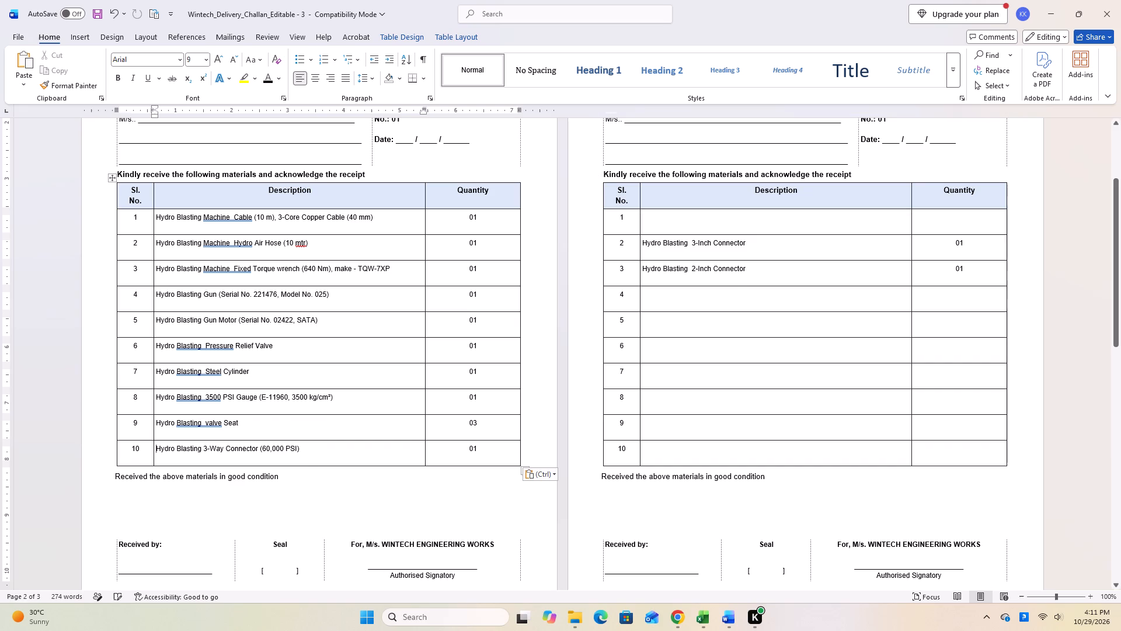
Move the 3-Inch and 2-Inch Connector entries on page 2 up into rows 1 and 2.
{"action": "left_click_drag", "start_coordinate": [646, 246], "coordinate": [727, 255]}
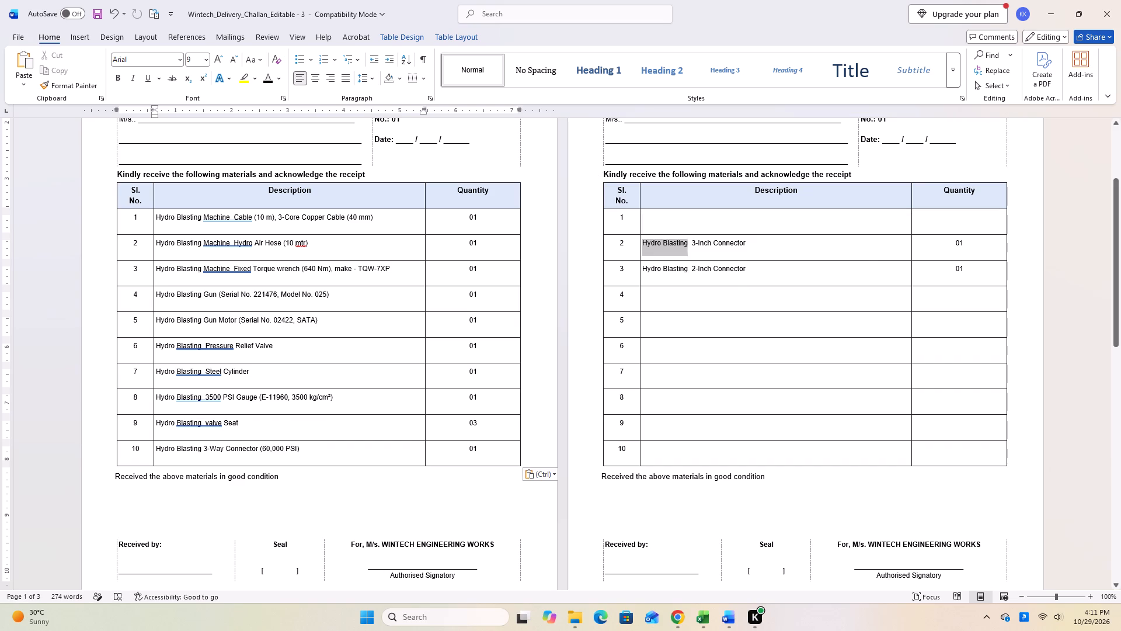
{"action": "left_click_drag", "start_coordinate": [727, 255], "coordinate": [958, 284]}
{"action": "left_click_drag", "start_coordinate": [807, 251], "coordinate": [803, 214]}
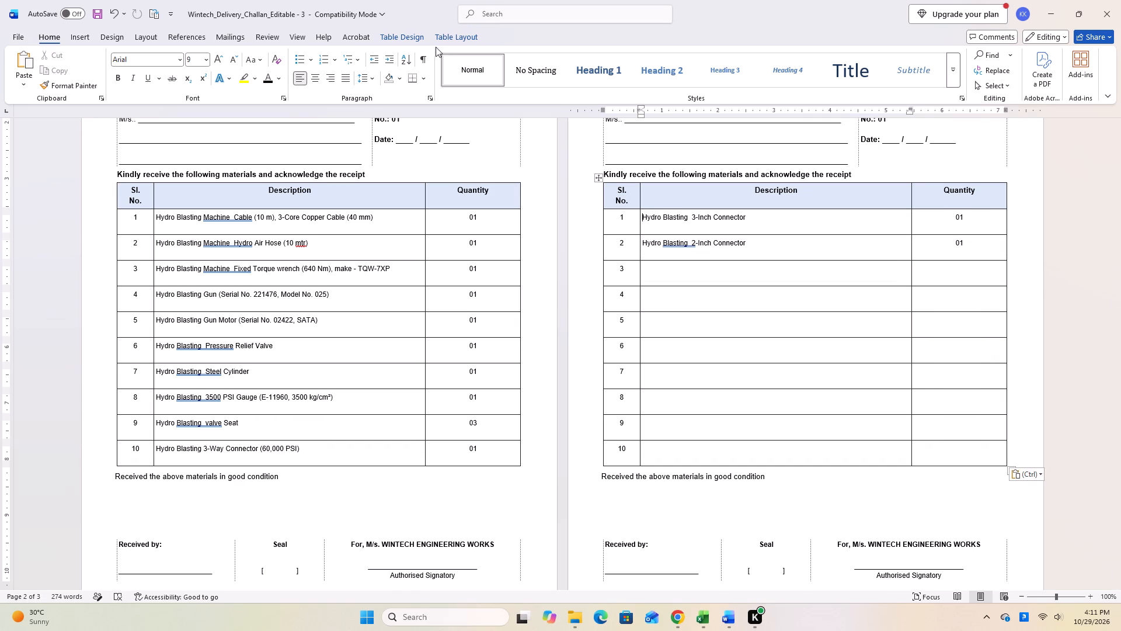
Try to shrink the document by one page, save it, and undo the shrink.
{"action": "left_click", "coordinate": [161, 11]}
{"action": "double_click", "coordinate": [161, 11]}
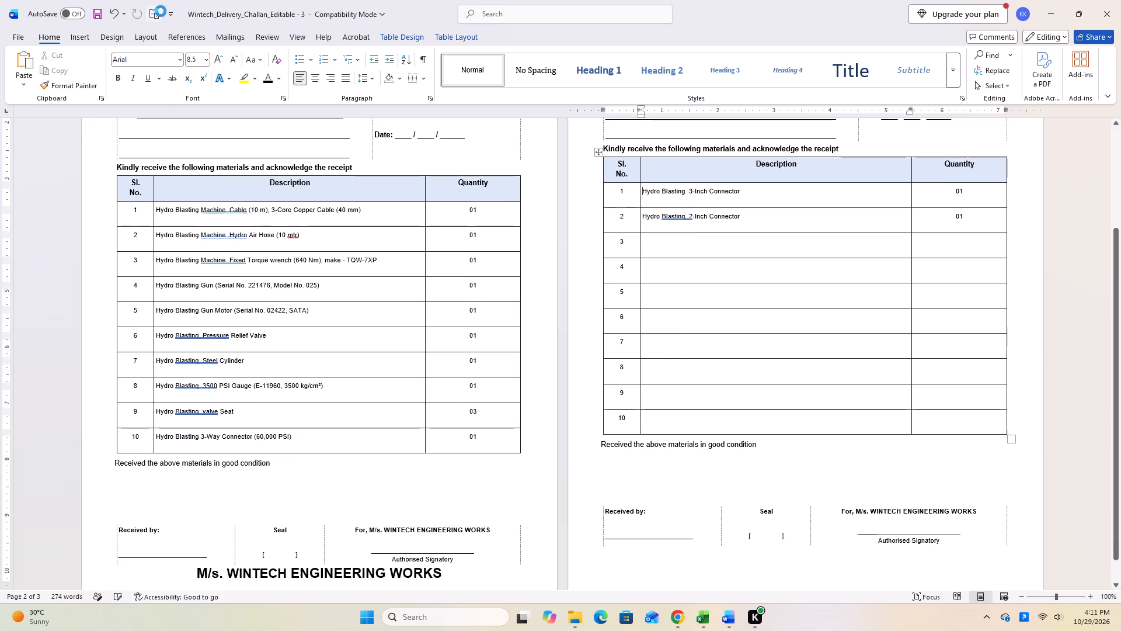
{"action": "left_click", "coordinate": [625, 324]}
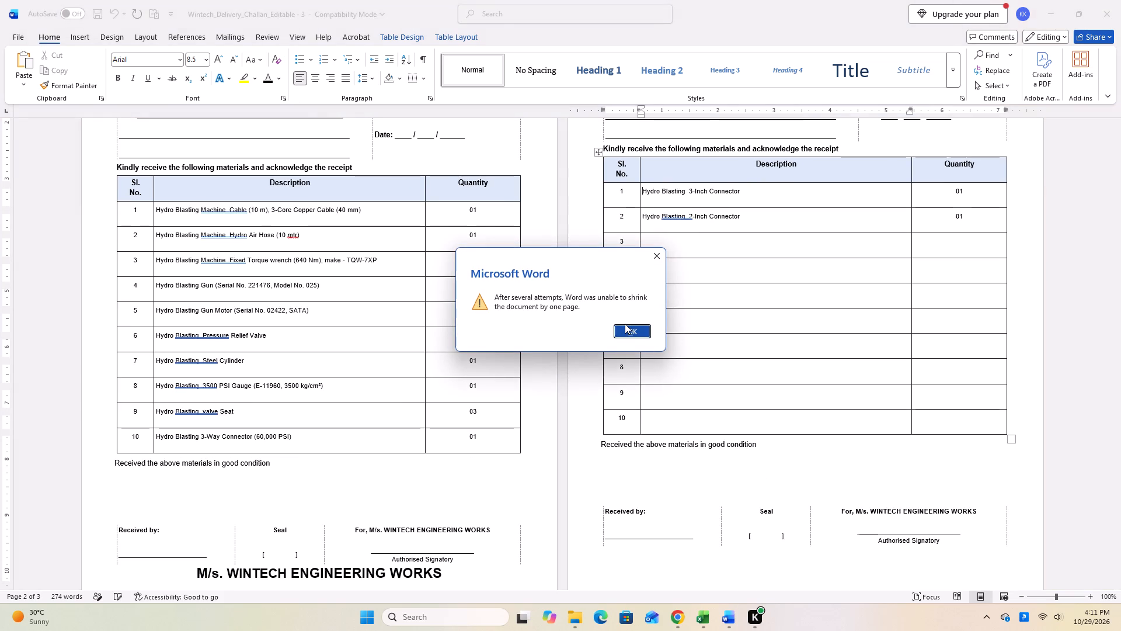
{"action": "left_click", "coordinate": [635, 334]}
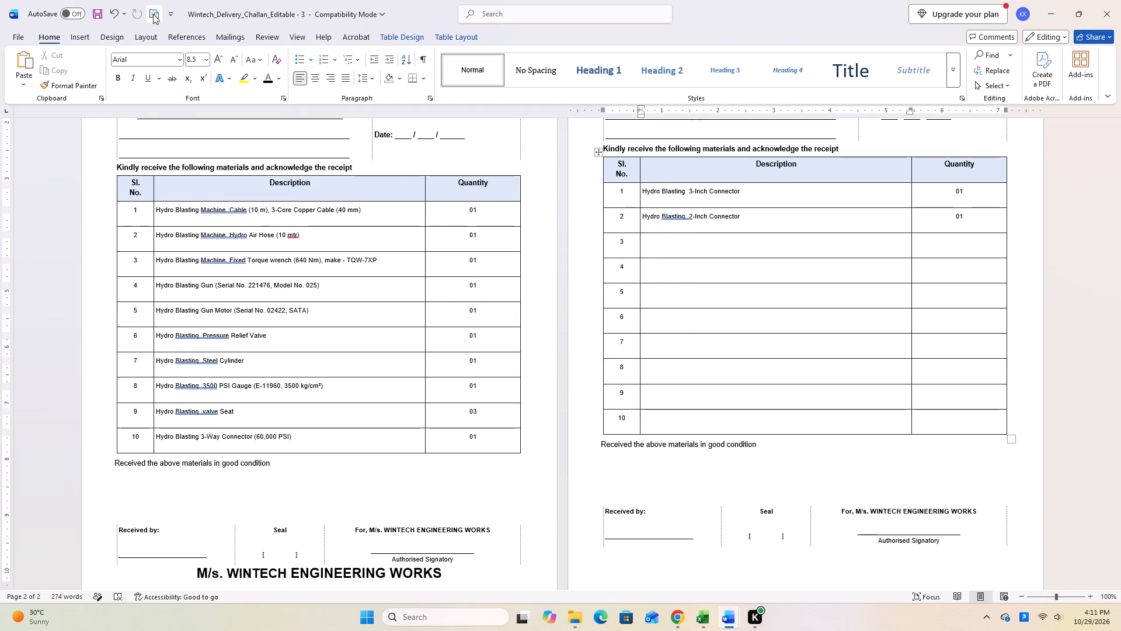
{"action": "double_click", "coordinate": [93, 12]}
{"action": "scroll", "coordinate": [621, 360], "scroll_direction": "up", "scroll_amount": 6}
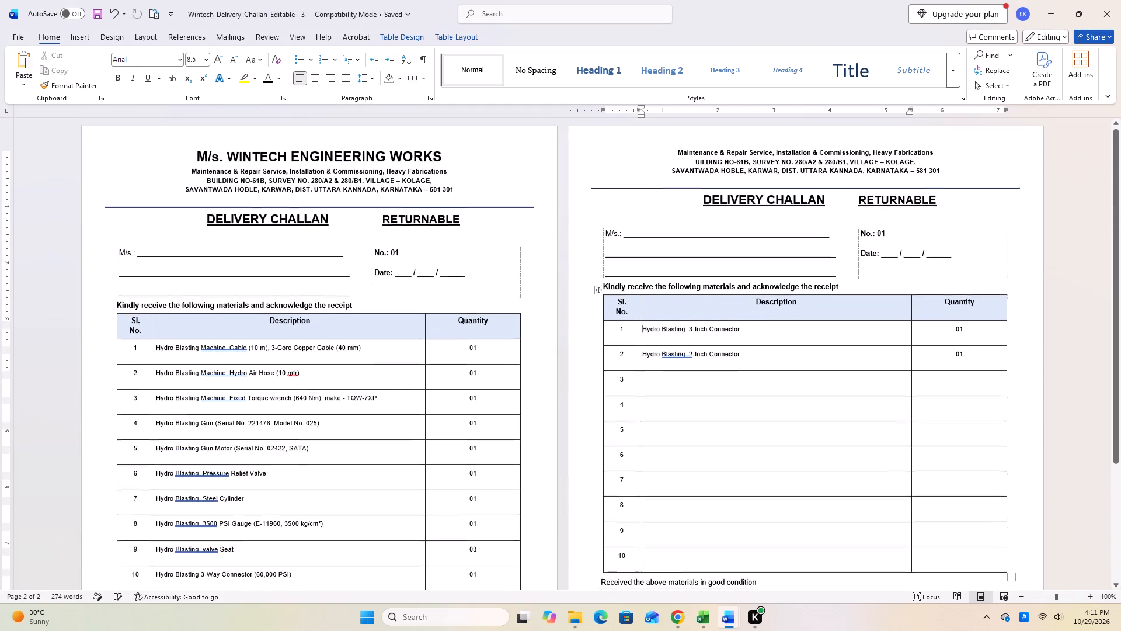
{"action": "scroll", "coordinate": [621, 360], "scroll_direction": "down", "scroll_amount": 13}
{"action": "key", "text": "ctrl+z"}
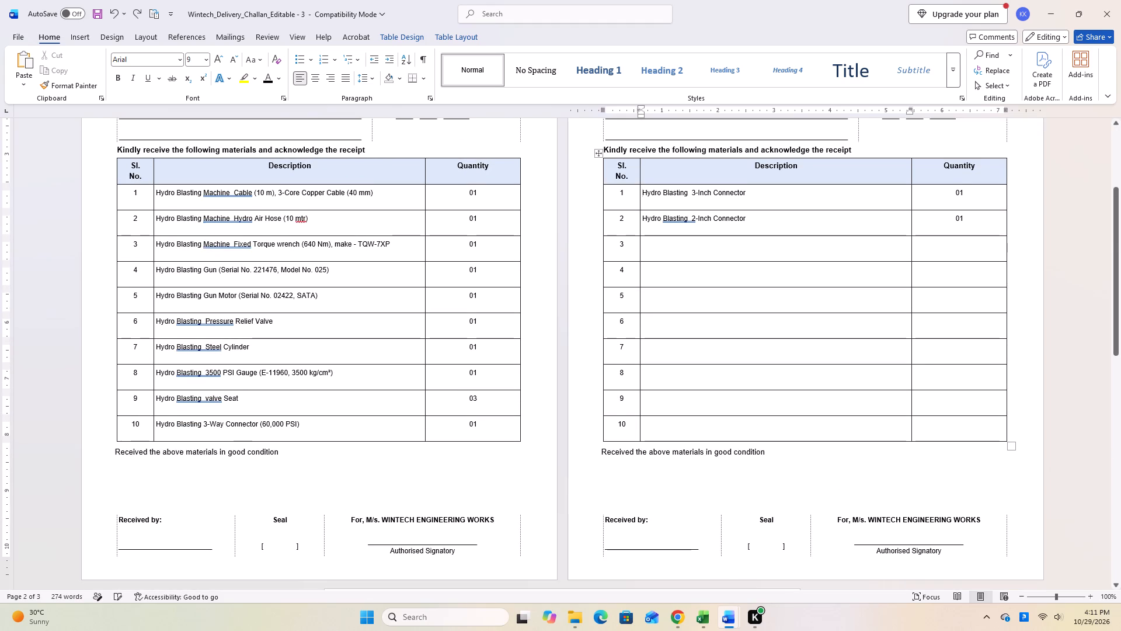
Look over the restored challan pages and save the document.
{"action": "scroll", "coordinate": [782, 344], "scroll_direction": "down", "scroll_amount": 11}
{"action": "scroll", "coordinate": [783, 341], "scroll_direction": "up", "scroll_amount": 13}
{"action": "scroll", "coordinate": [779, 336], "scroll_direction": "down", "scroll_amount": 8}
{"action": "scroll", "coordinate": [779, 336], "scroll_direction": "up", "scroll_amount": 18}
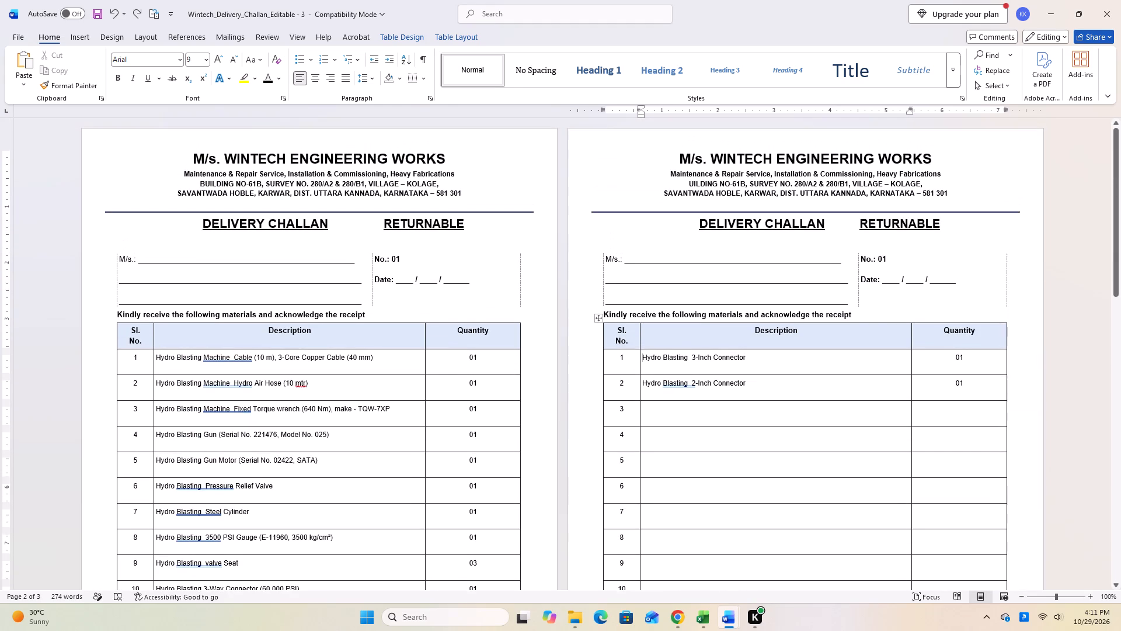
{"action": "double_click", "coordinate": [96, 12]}
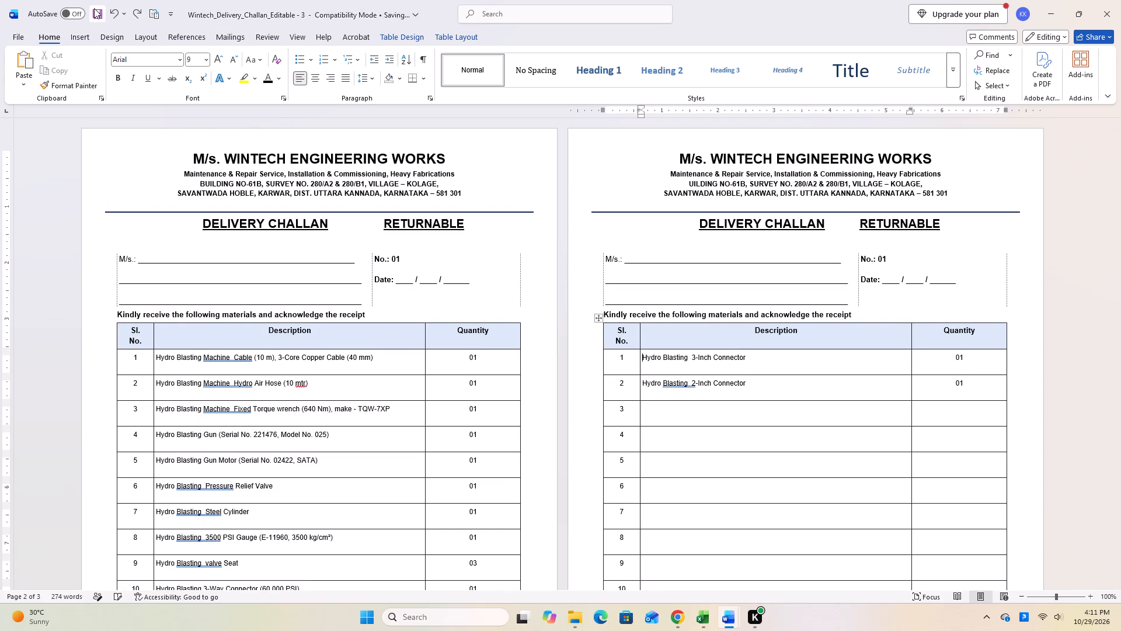
{"action": "double_click", "coordinate": [94, 8]}
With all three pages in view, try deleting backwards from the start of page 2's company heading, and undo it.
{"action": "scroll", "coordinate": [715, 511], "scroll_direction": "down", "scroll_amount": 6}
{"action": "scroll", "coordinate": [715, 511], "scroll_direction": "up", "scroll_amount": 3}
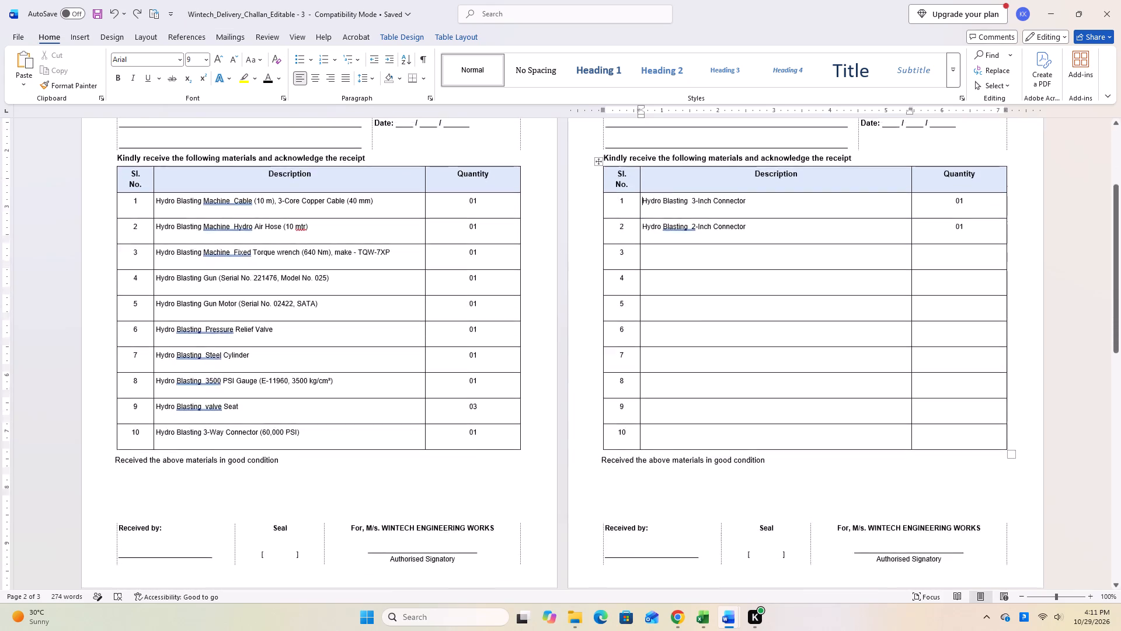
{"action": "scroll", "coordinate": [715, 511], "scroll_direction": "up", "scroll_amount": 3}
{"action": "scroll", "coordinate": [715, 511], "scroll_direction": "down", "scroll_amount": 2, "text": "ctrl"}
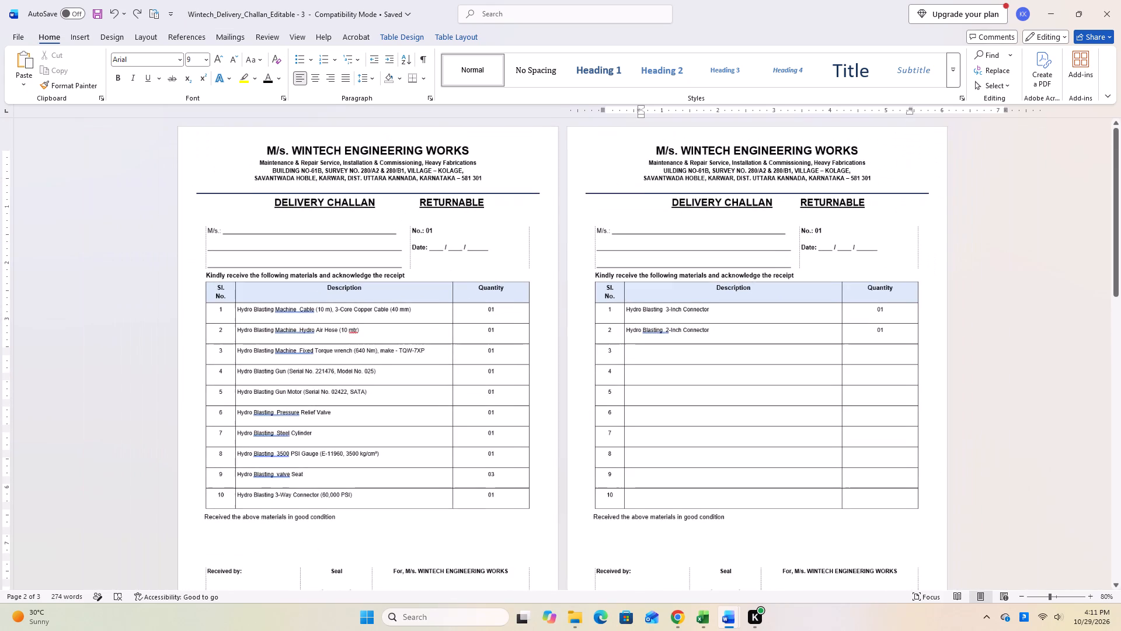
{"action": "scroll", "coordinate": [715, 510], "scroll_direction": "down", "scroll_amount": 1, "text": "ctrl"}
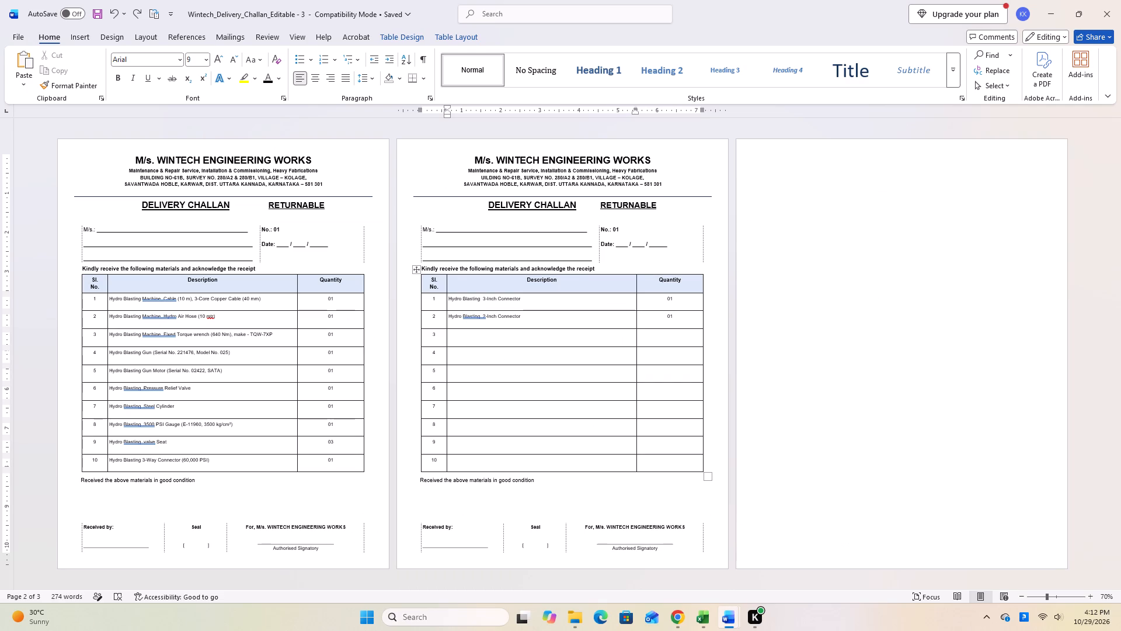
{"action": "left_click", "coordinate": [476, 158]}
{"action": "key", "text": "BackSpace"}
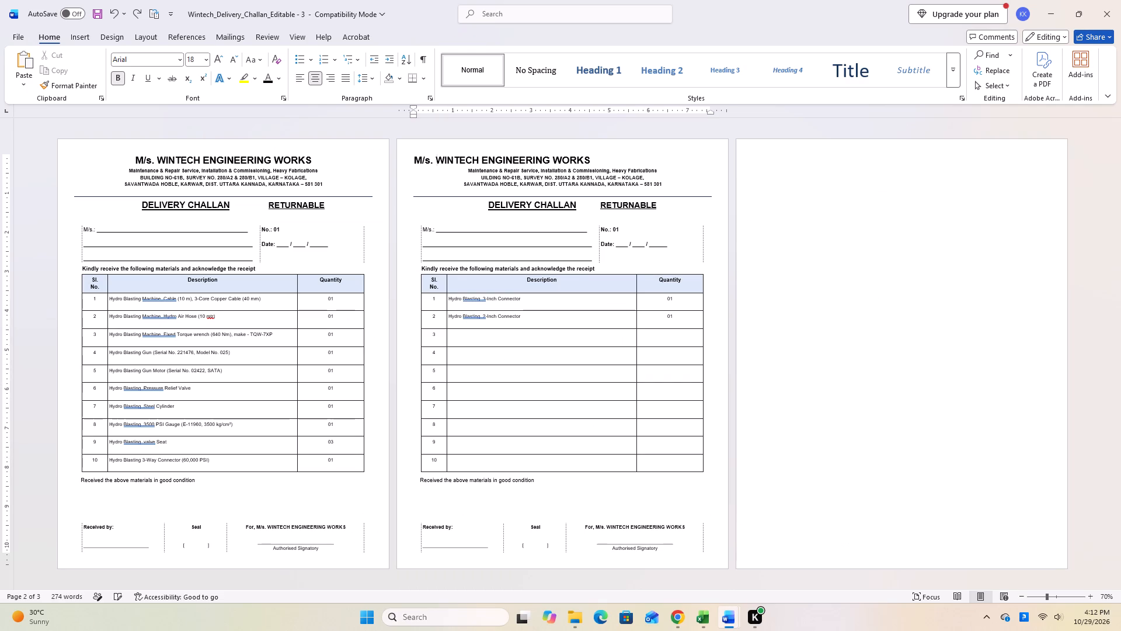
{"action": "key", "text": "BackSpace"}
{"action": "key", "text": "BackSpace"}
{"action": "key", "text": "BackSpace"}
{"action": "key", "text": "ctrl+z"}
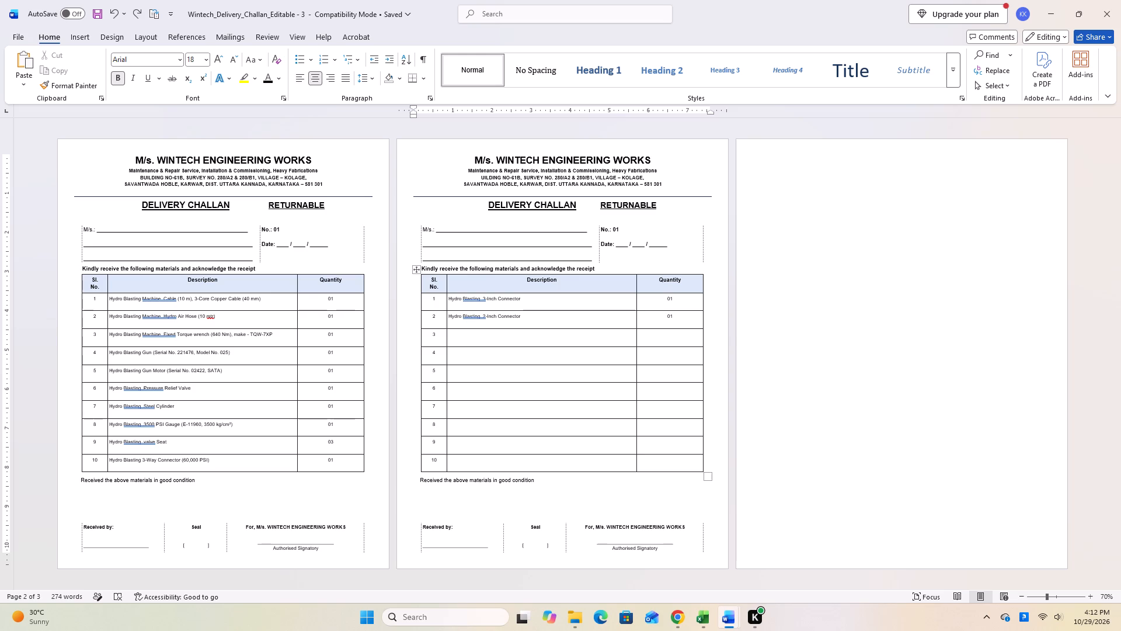
Accept the suggested spacing corrections in page 1's rows 1 to 3: Machine Cable, Machine Hydro and Machine Fixed.
{"action": "left_click", "coordinate": [154, 301]}
{"action": "right_click", "coordinate": [154, 301]}
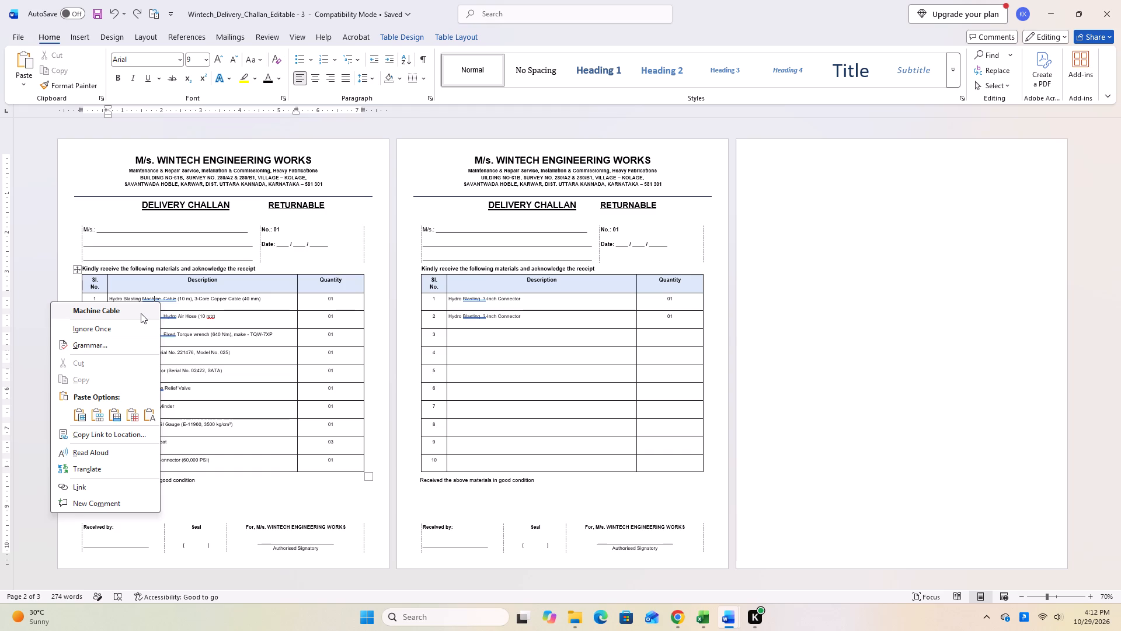
{"action": "left_click", "coordinate": [140, 313]}
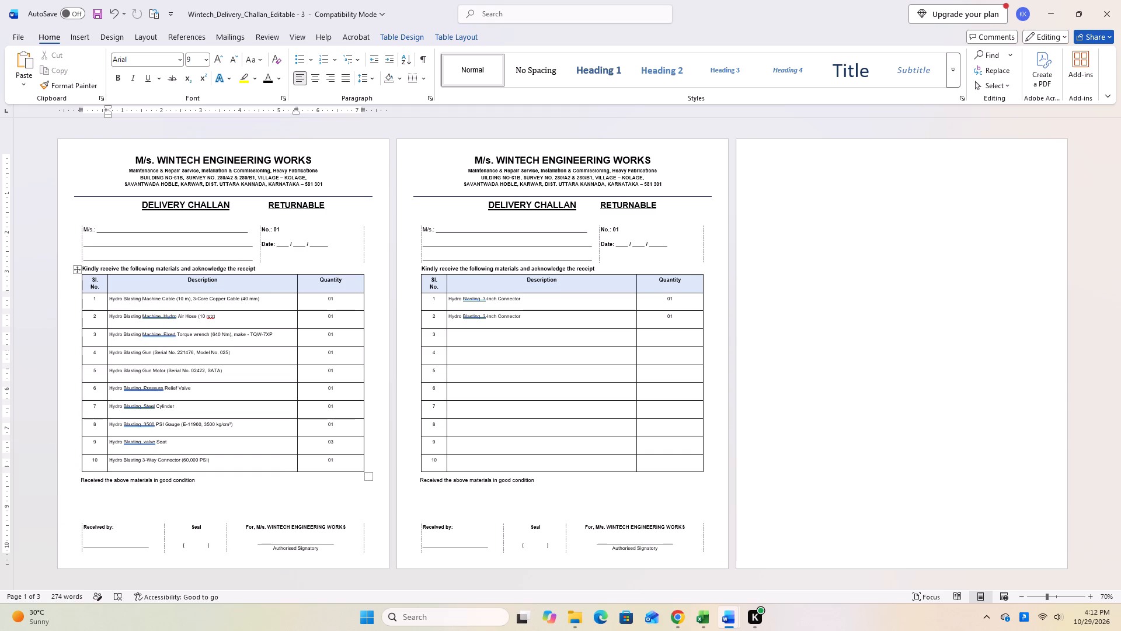
{"action": "right_click", "coordinate": [152, 318]}
{"action": "left_click", "coordinate": [137, 326]}
{"action": "right_click", "coordinate": [154, 332]}
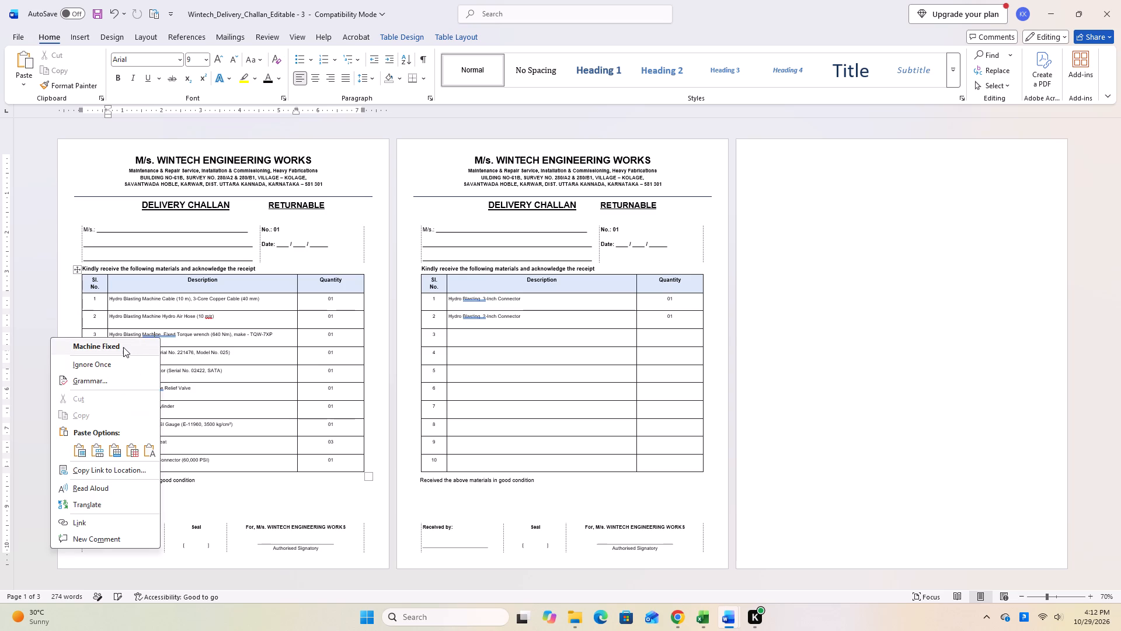
{"action": "left_click", "coordinate": [123, 347]}
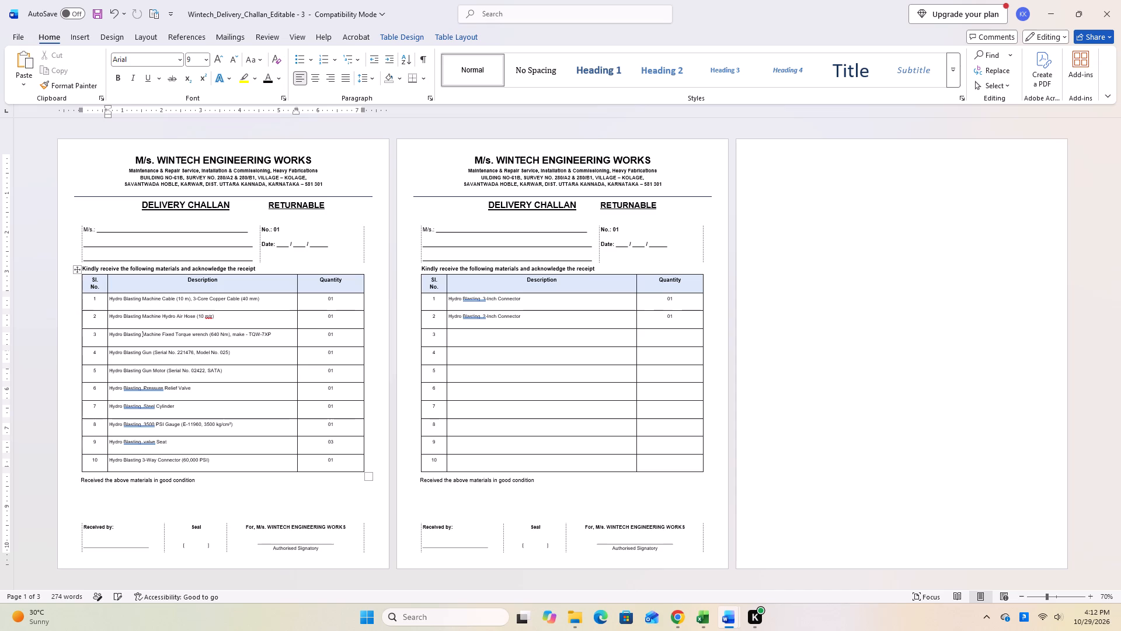
Accept the suggested spacing corrections after "Blasting" in page 1's rows 6 to 9: Pressure, Steel, 3500 and valve.
{"action": "right_click", "coordinate": [141, 387]}
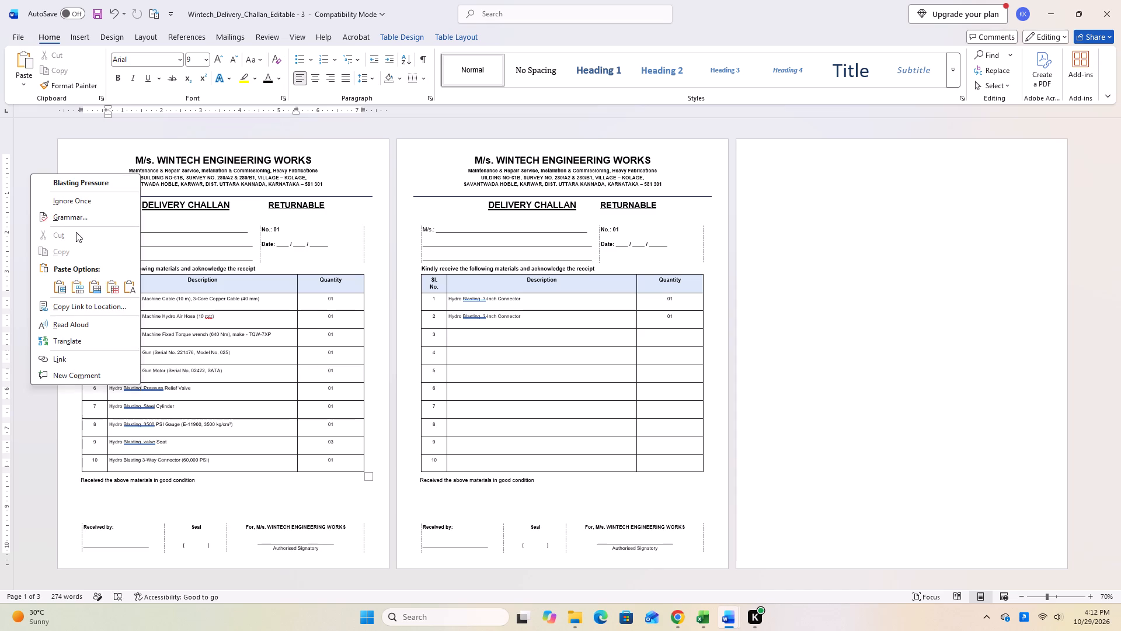
{"action": "left_click", "coordinate": [77, 189]}
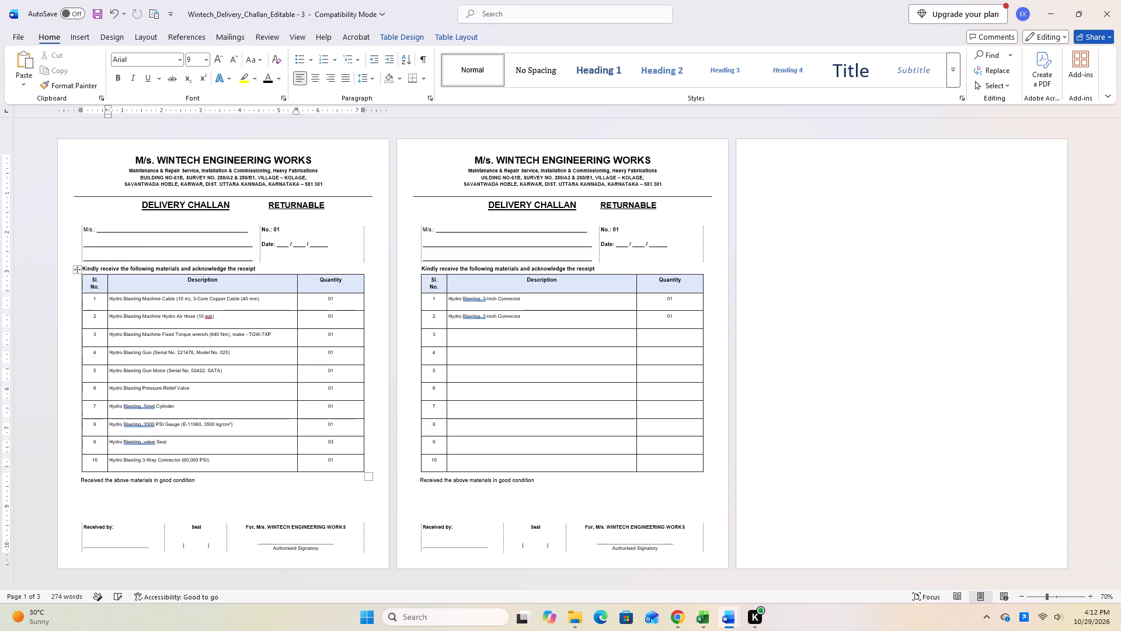
{"action": "right_click", "coordinate": [144, 408]}
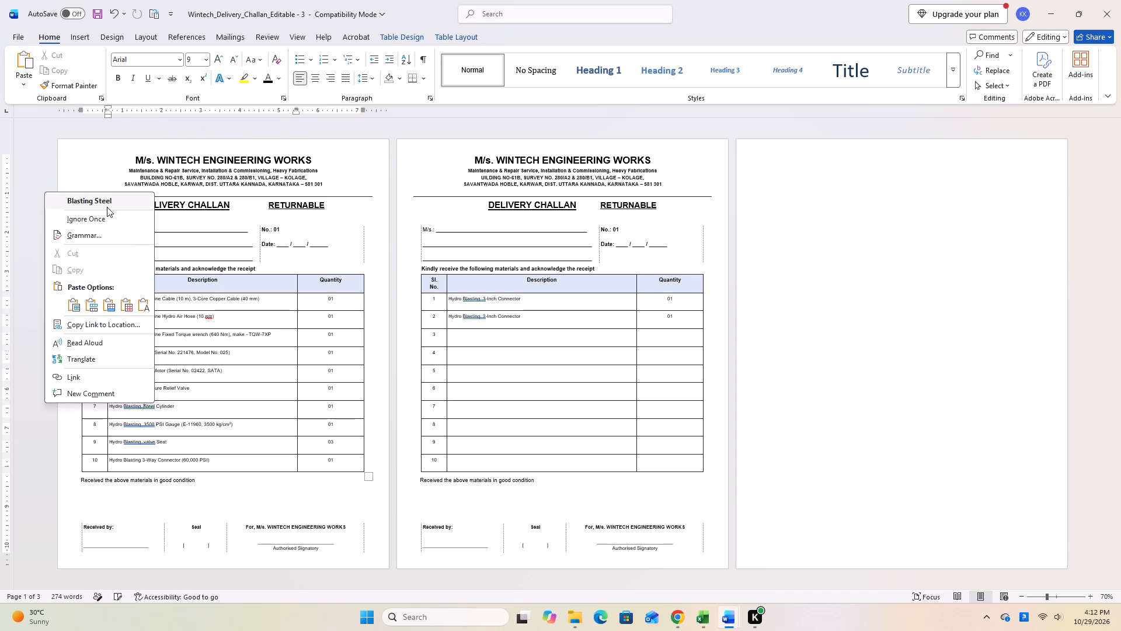
{"action": "left_click", "coordinate": [107, 206]}
{"action": "right_click", "coordinate": [144, 424]}
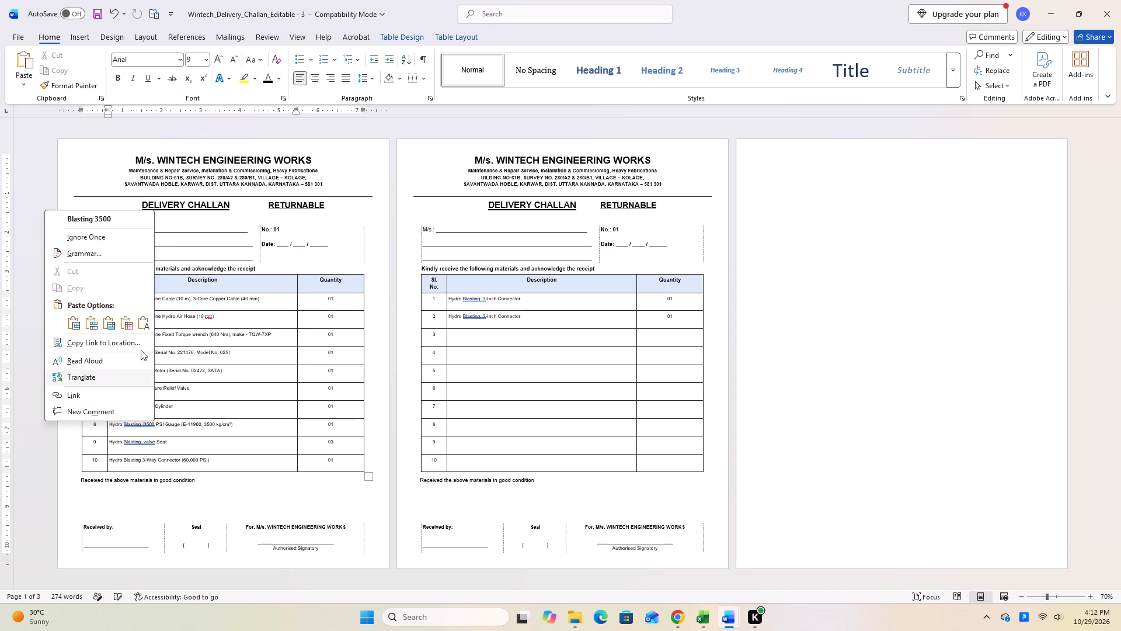
{"action": "left_click", "coordinate": [102, 223]}
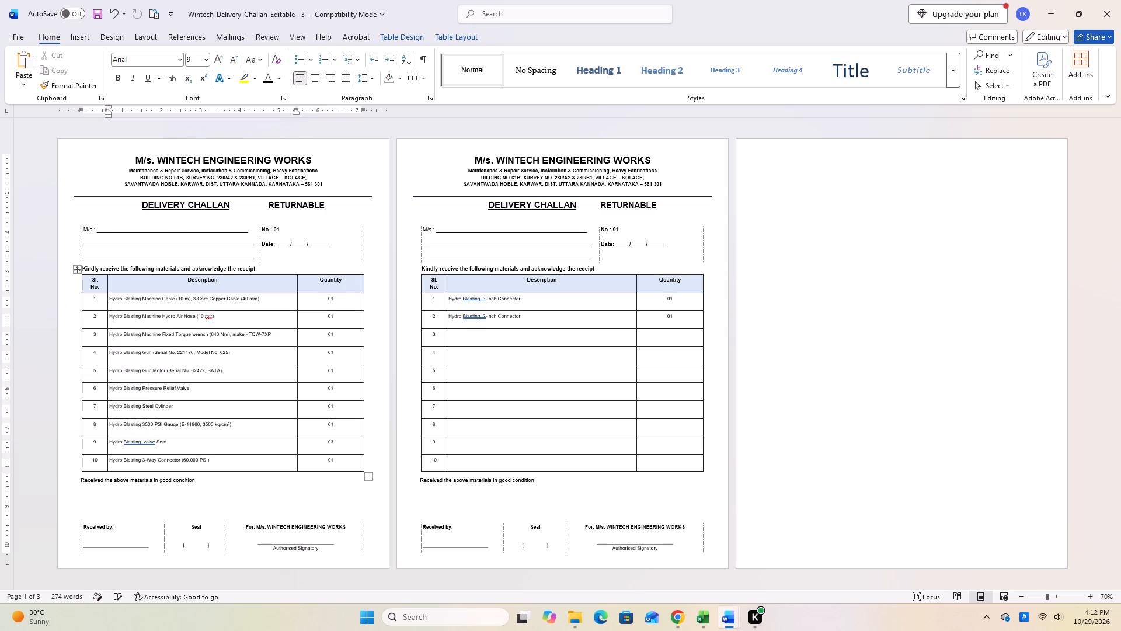
{"action": "right_click", "coordinate": [147, 443]}
{"action": "left_click", "coordinate": [118, 238]}
Accept the suggested spacing corrections Blasting 3 and Blasting 2 in the two connector rows on page 2.
{"action": "right_click", "coordinate": [466, 302]}
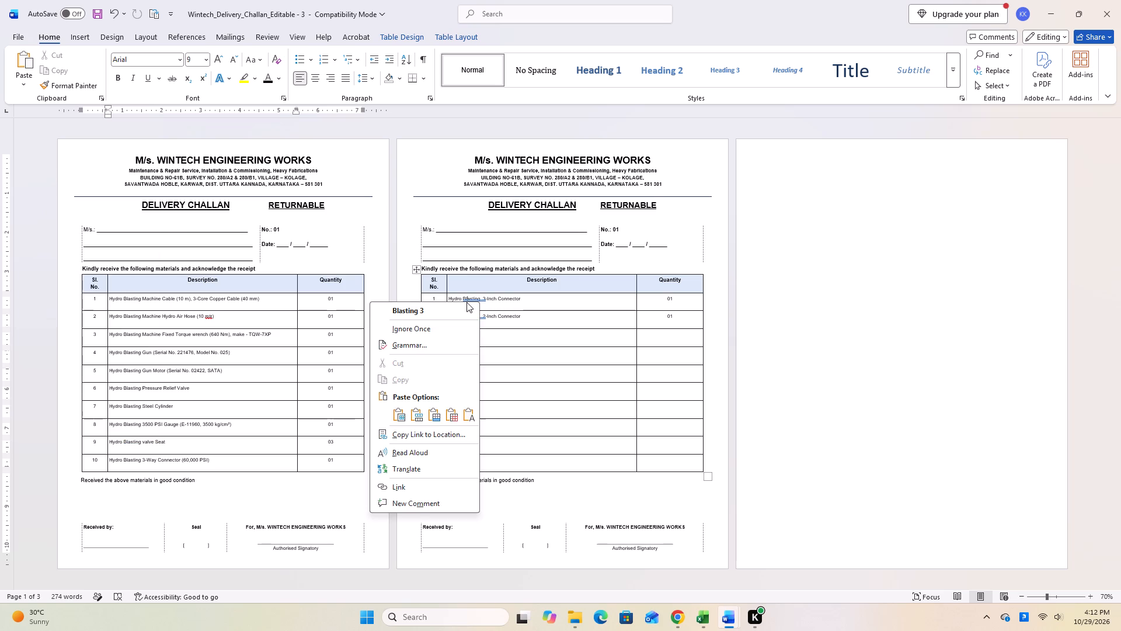
{"action": "left_click", "coordinate": [451, 311]}
{"action": "right_click", "coordinate": [472, 320]}
{"action": "left_click", "coordinate": [443, 329]}
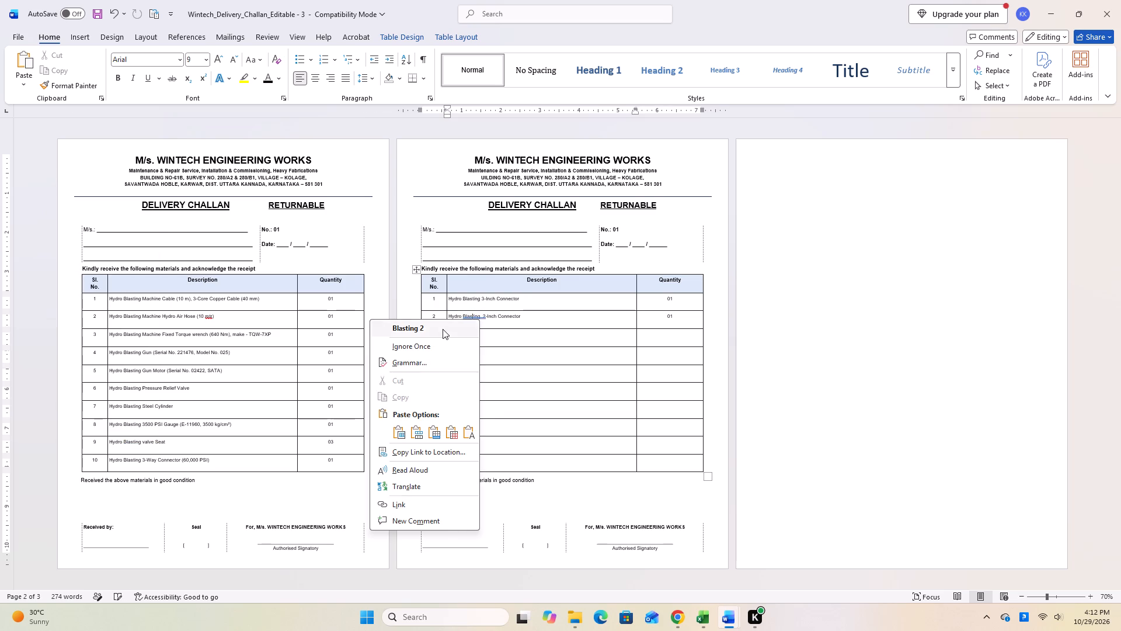
{"action": "left_click", "coordinate": [643, 386]}
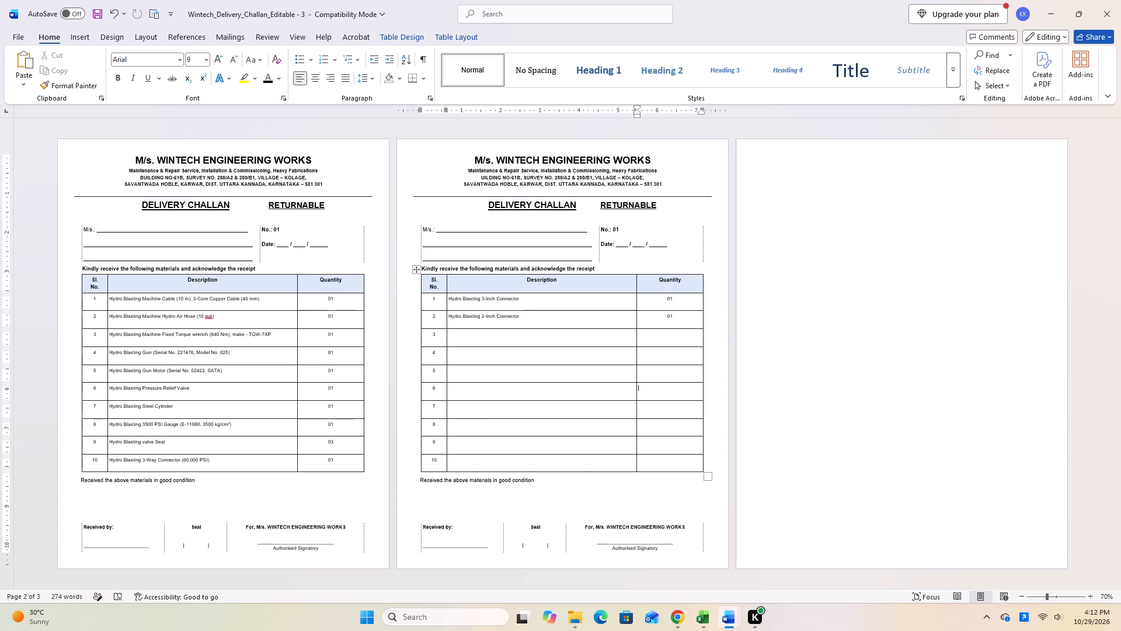
Capture a screenshot of challan 3's first page, from the company heading down to the signature block.
{"action": "scroll", "coordinate": [587, 549], "scroll_direction": "up", "scroll_amount": 2, "text": "ctrl"}
{"action": "scroll", "coordinate": [587, 549], "scroll_direction": "down", "scroll_amount": 1, "text": "ctrl"}
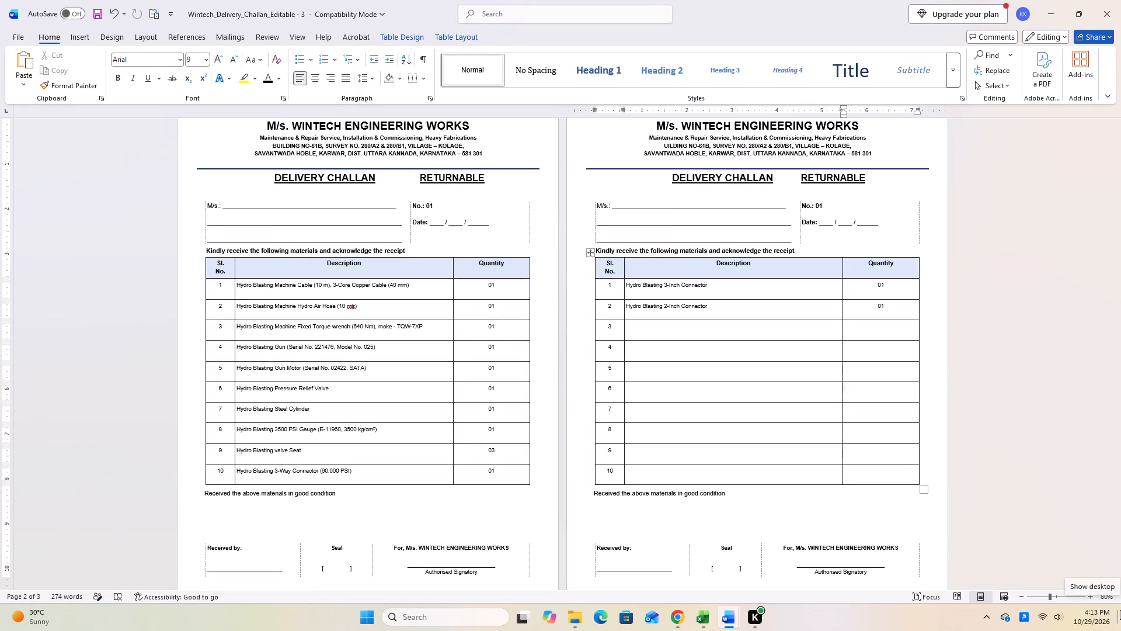
{"action": "key", "text": "Print"}
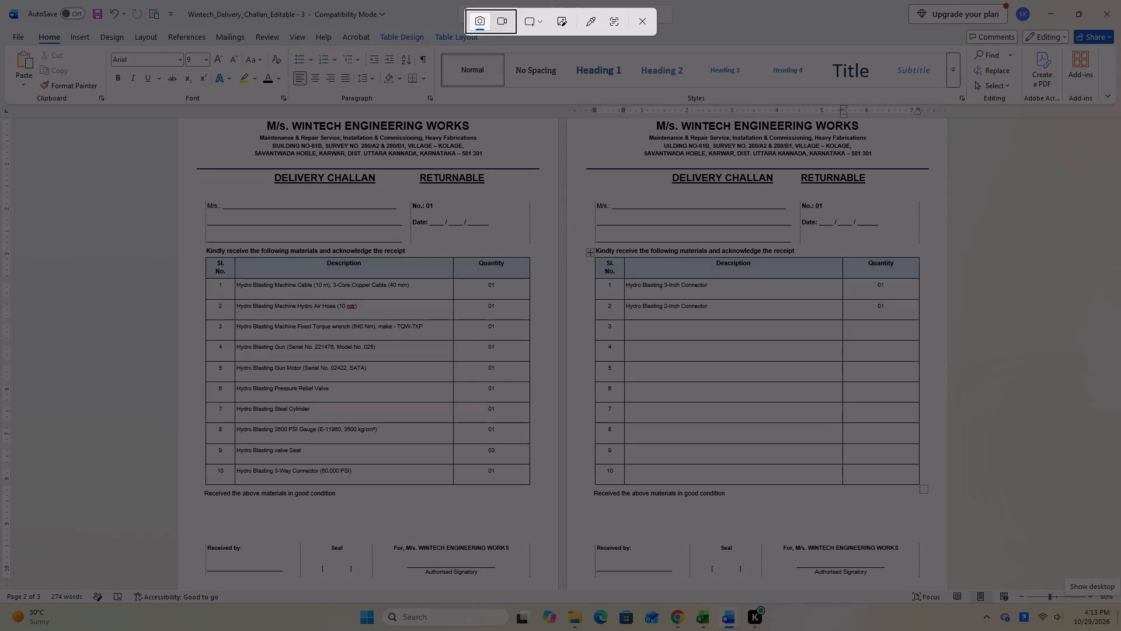
{"action": "left_click_drag", "start_coordinate": [178, 117], "coordinate": [250, 134]}
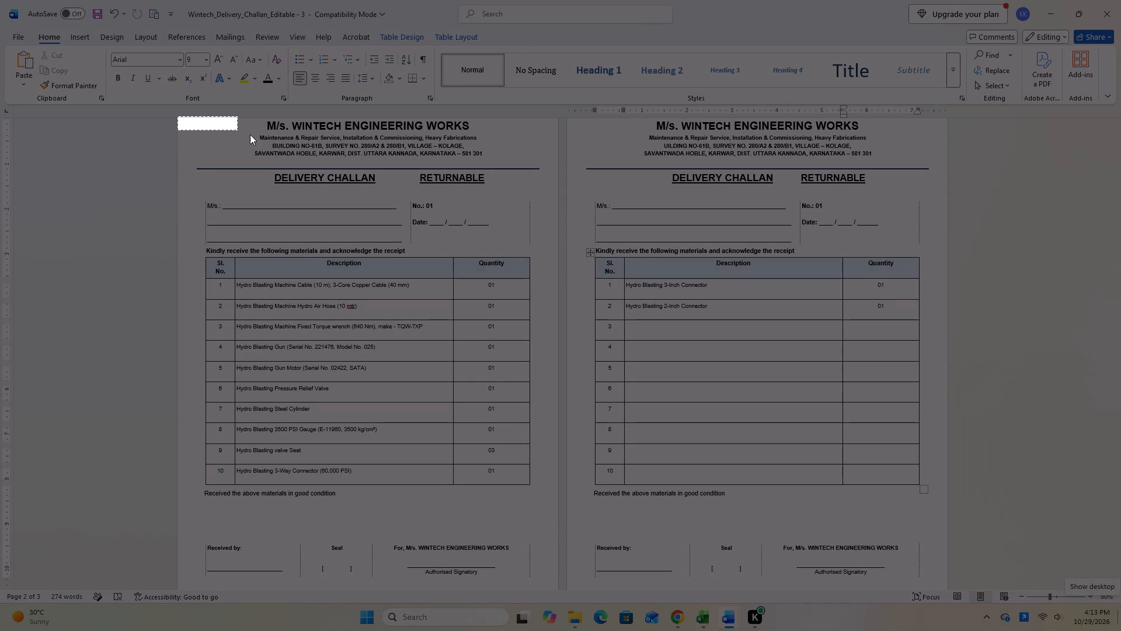
{"action": "left_click_drag", "start_coordinate": [250, 134], "coordinate": [555, 564]}
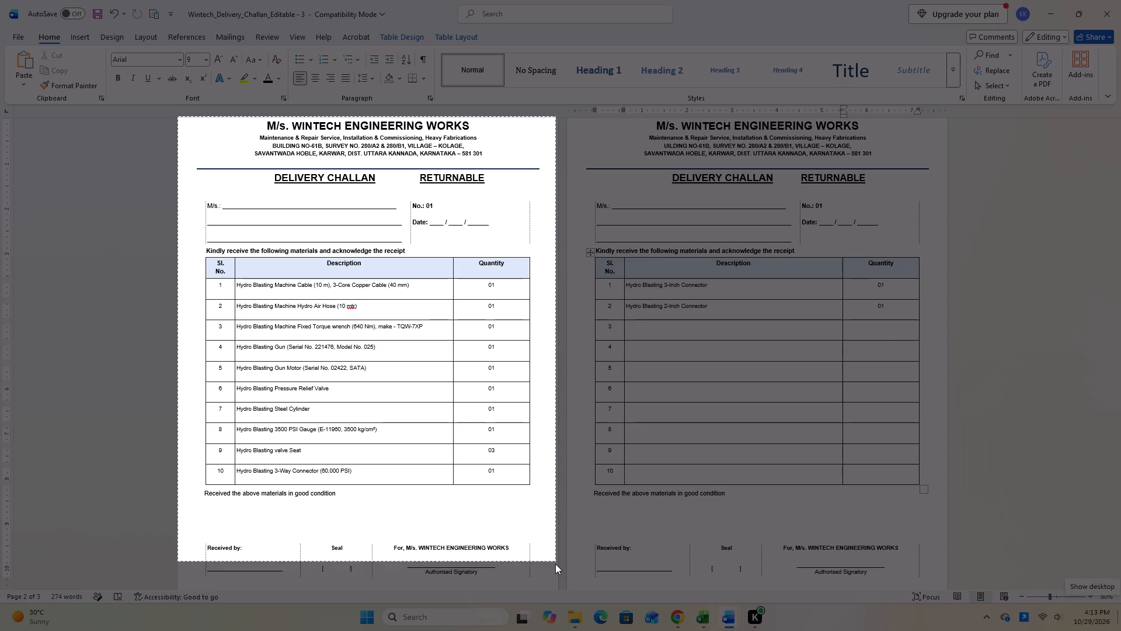
{"action": "left_click_drag", "start_coordinate": [555, 564], "coordinate": [560, 591]}
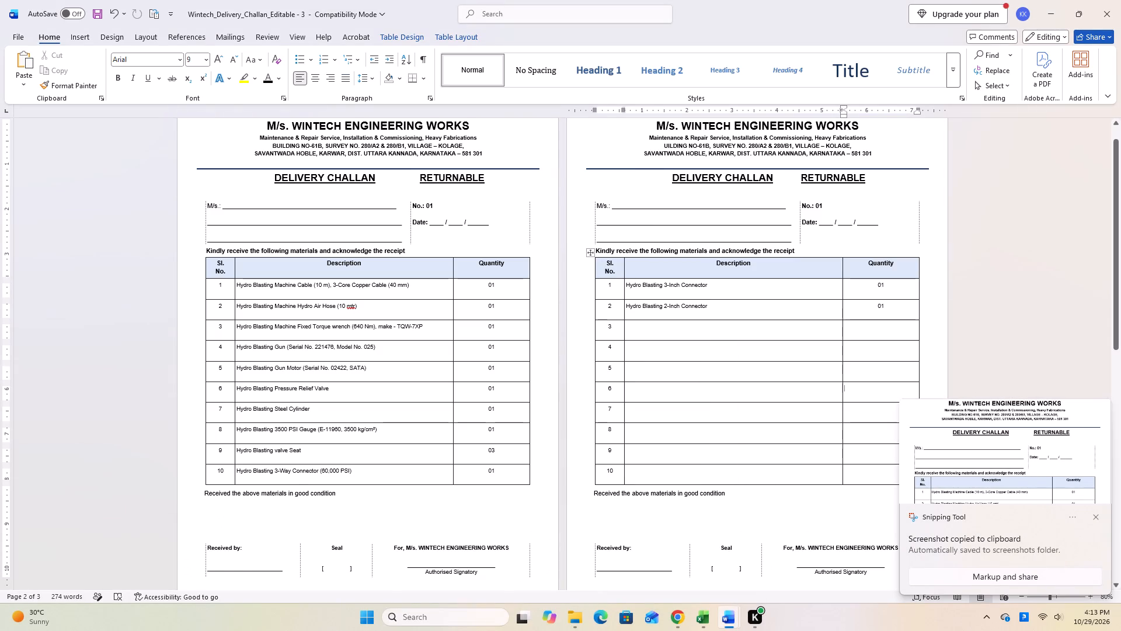
Capture a screenshot of challan 3's second page, from the company heading down to the signature block.
{"action": "left_click", "coordinate": [1098, 516]}
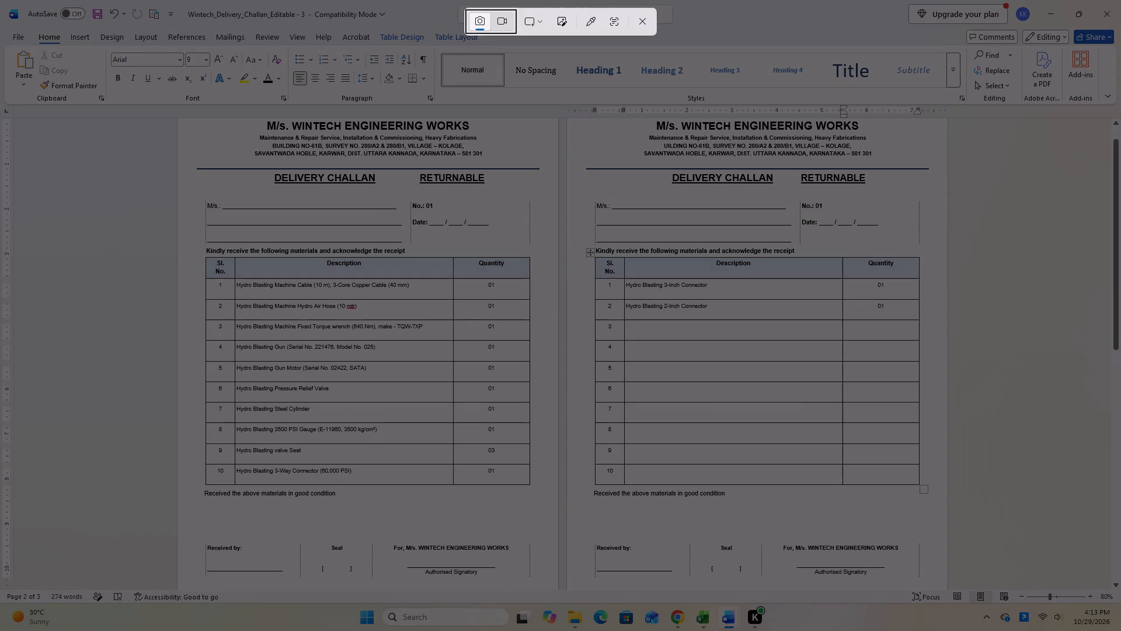
{"action": "left_click_drag", "start_coordinate": [567, 119], "coordinate": [967, 261]}
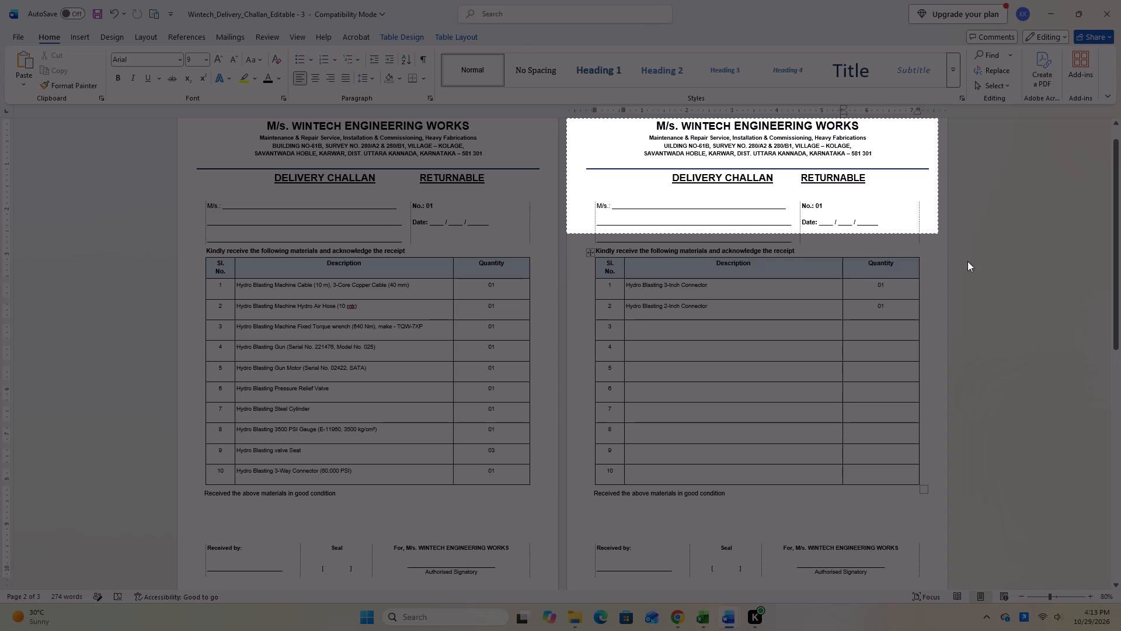
{"action": "left_click_drag", "start_coordinate": [967, 261], "coordinate": [949, 589]}
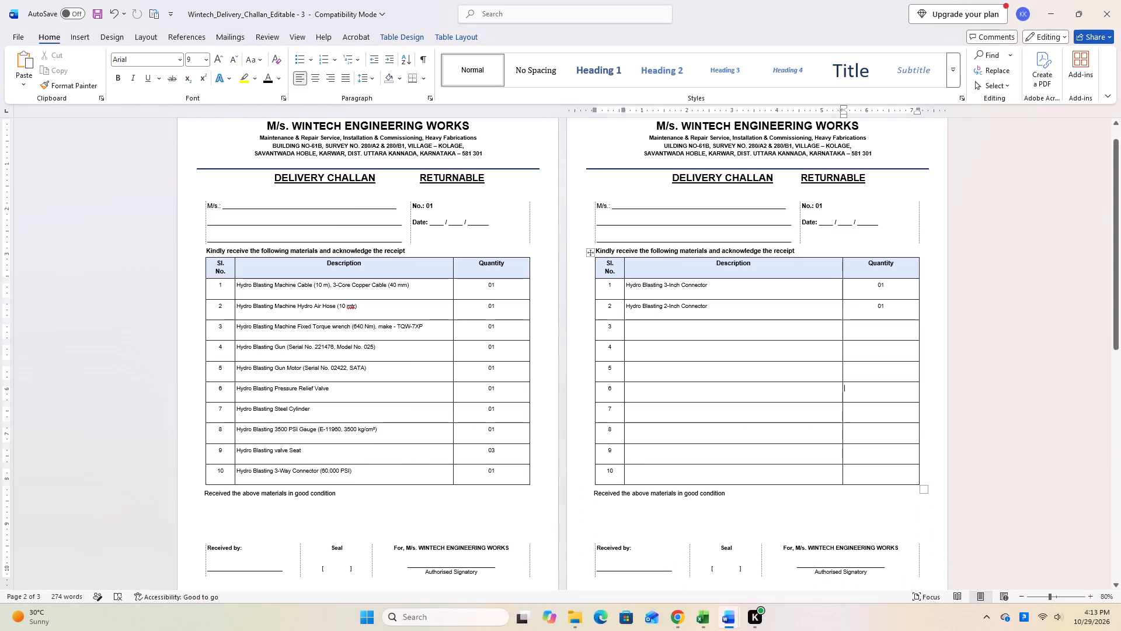
Close Wintech_Delivery_Challan_Editable - 3 and save its changes in the Passes folder.
{"action": "left_click", "coordinate": [1101, 18]}
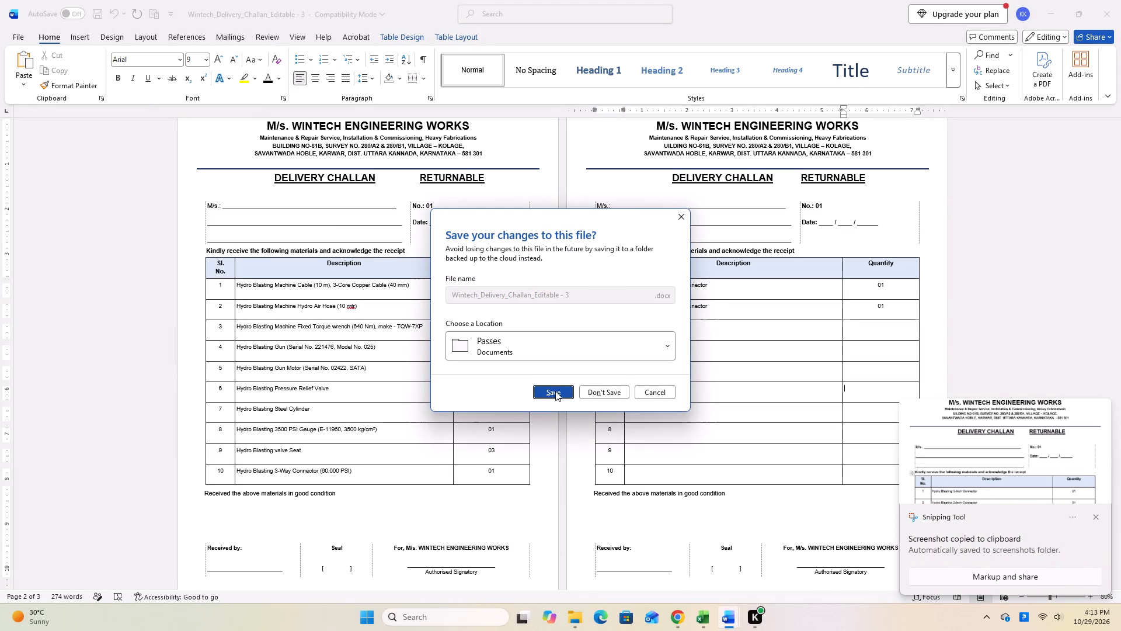
{"action": "left_click", "coordinate": [555, 391]}
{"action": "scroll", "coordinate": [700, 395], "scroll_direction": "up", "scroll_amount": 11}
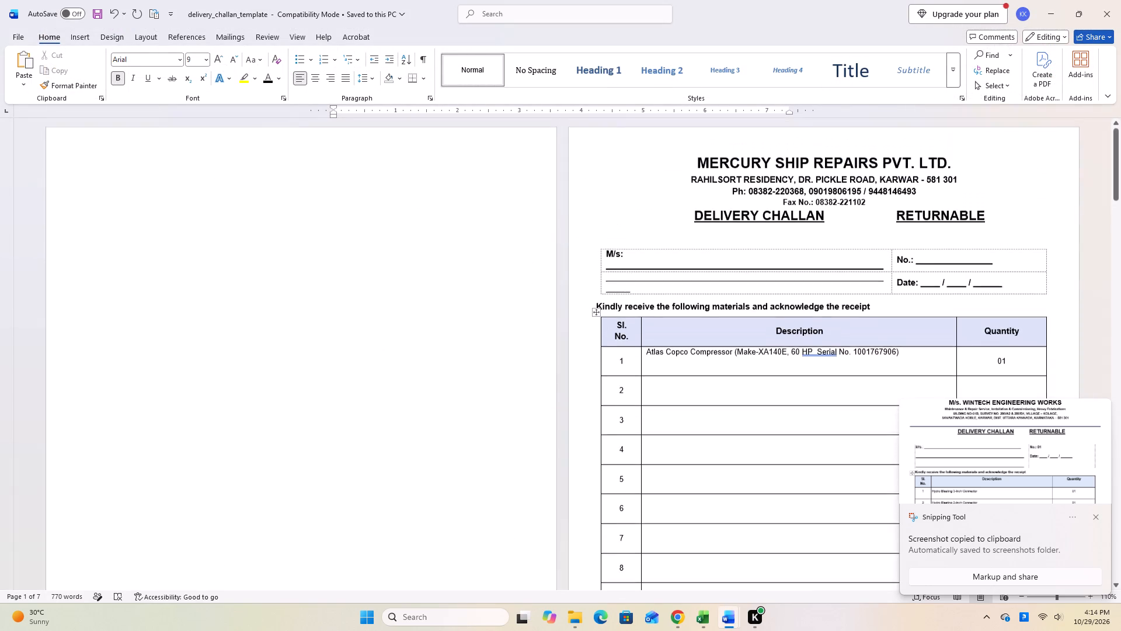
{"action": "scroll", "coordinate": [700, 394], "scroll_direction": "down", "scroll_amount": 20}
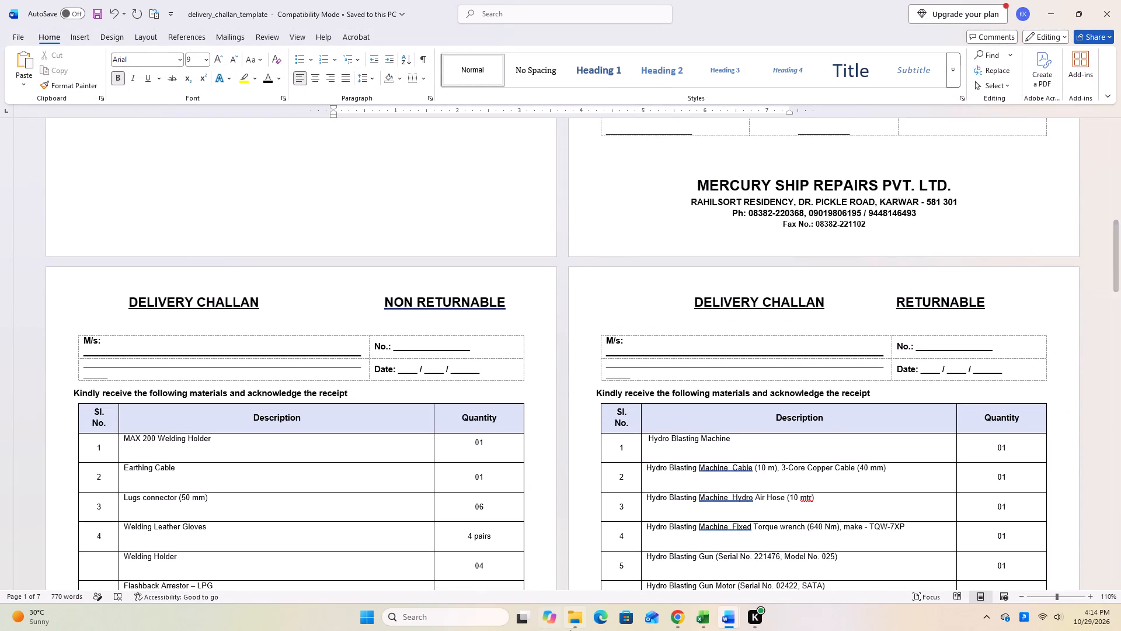
Open Wintech_Delivery_Challan_Editable - 1 from the Passes folder and look over its page.
{"action": "left_click", "coordinate": [563, 580]}
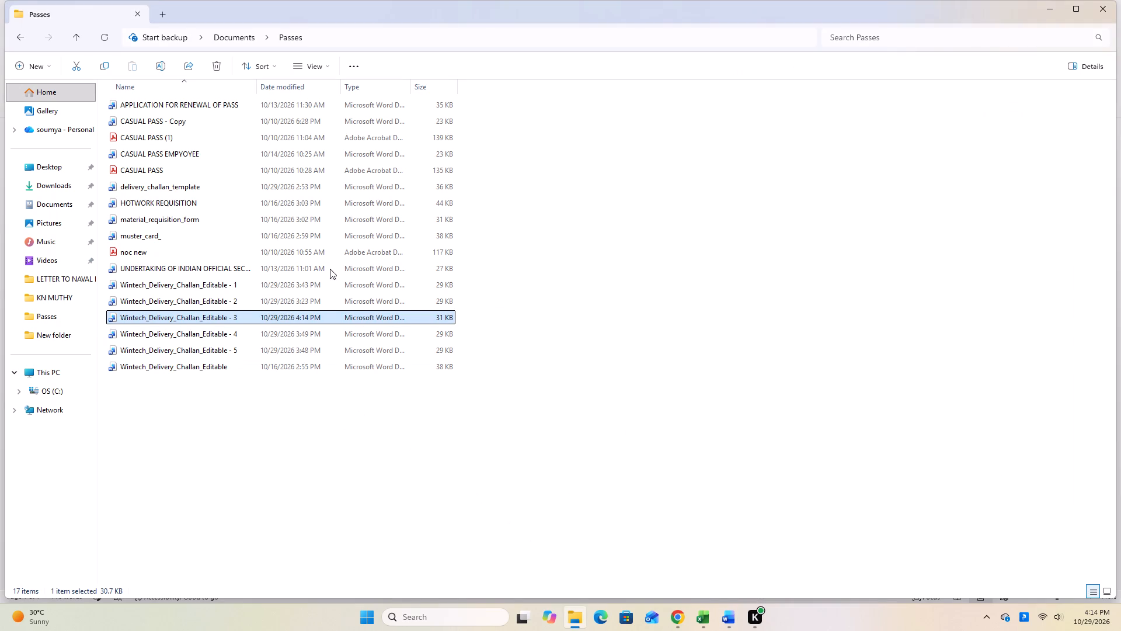
{"action": "left_click", "coordinate": [399, 283]}
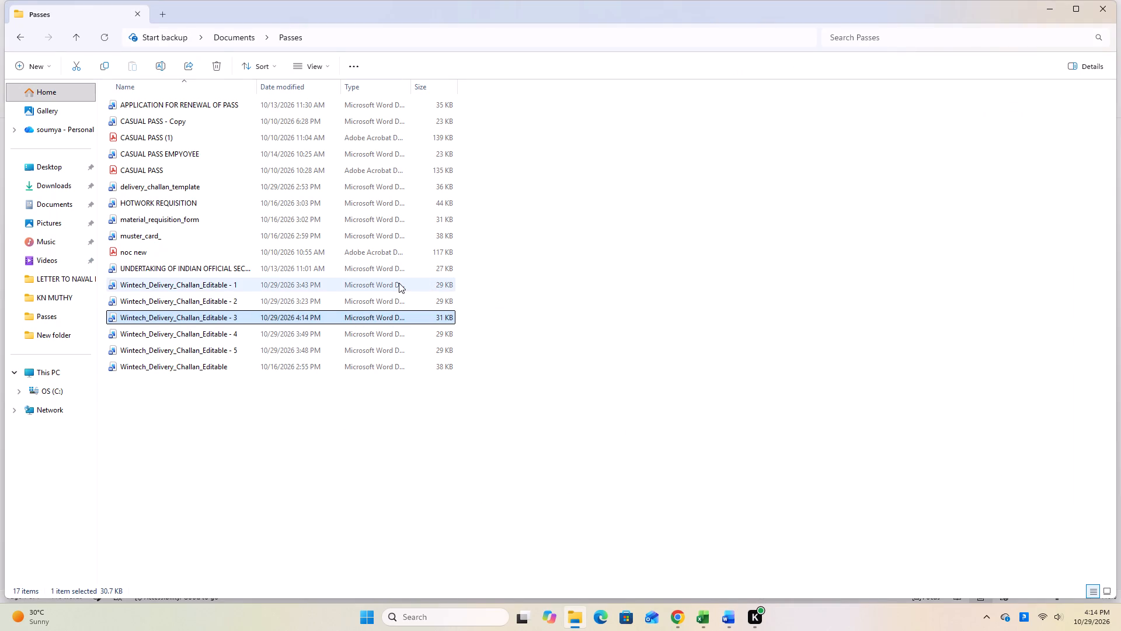
{"action": "double_click", "coordinate": [398, 283]}
{"action": "scroll", "coordinate": [605, 298], "scroll_direction": "down", "scroll_amount": 4}
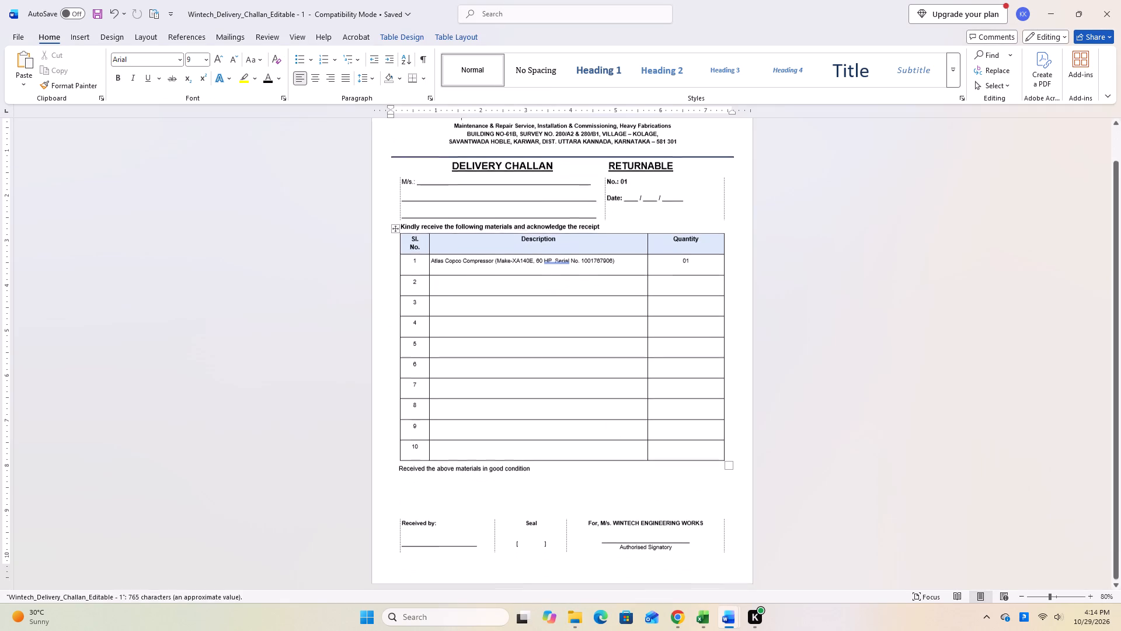
{"action": "scroll", "coordinate": [605, 298], "scroll_direction": "down", "scroll_amount": 1}
{"action": "scroll", "coordinate": [605, 298], "scroll_direction": "up", "scroll_amount": 4}
Capture a screenshot of challan 1's page, from the company heading to the signature block, and close the document.
{"action": "key", "text": "Print"}
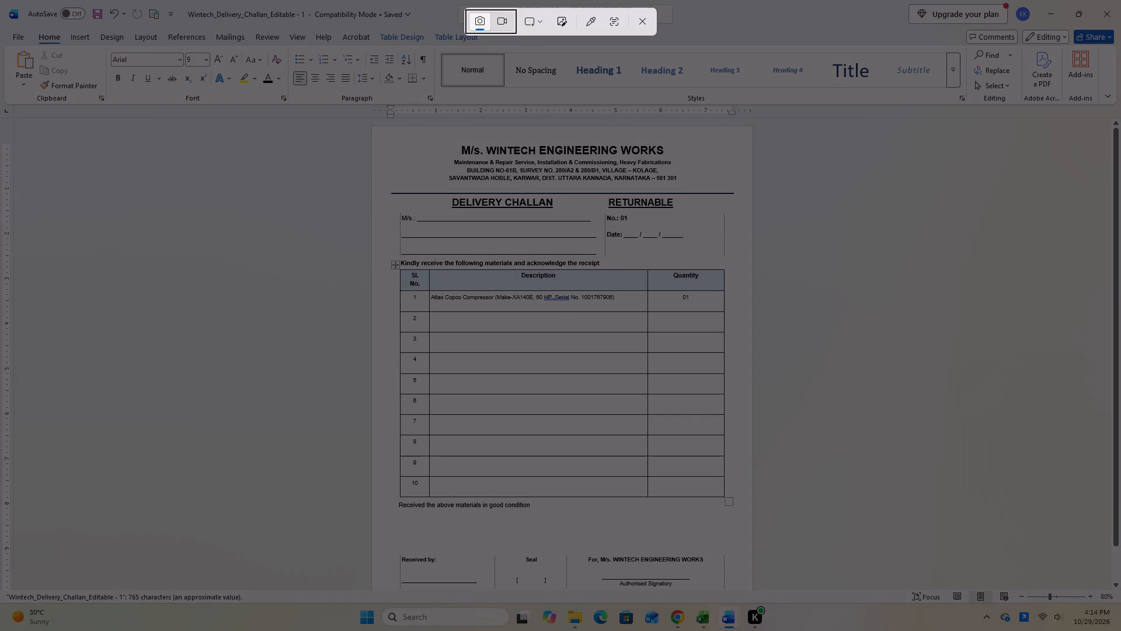
{"action": "left_click_drag", "start_coordinate": [374, 124], "coordinate": [748, 594]}
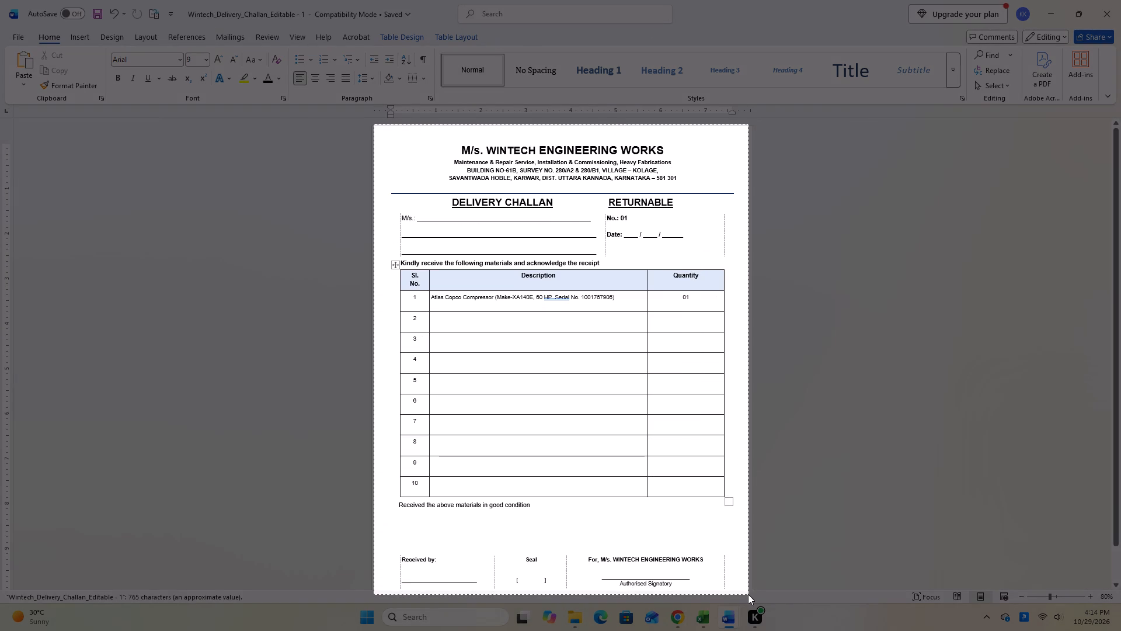
{"action": "left_click_drag", "start_coordinate": [748, 594], "coordinate": [751, 594]}
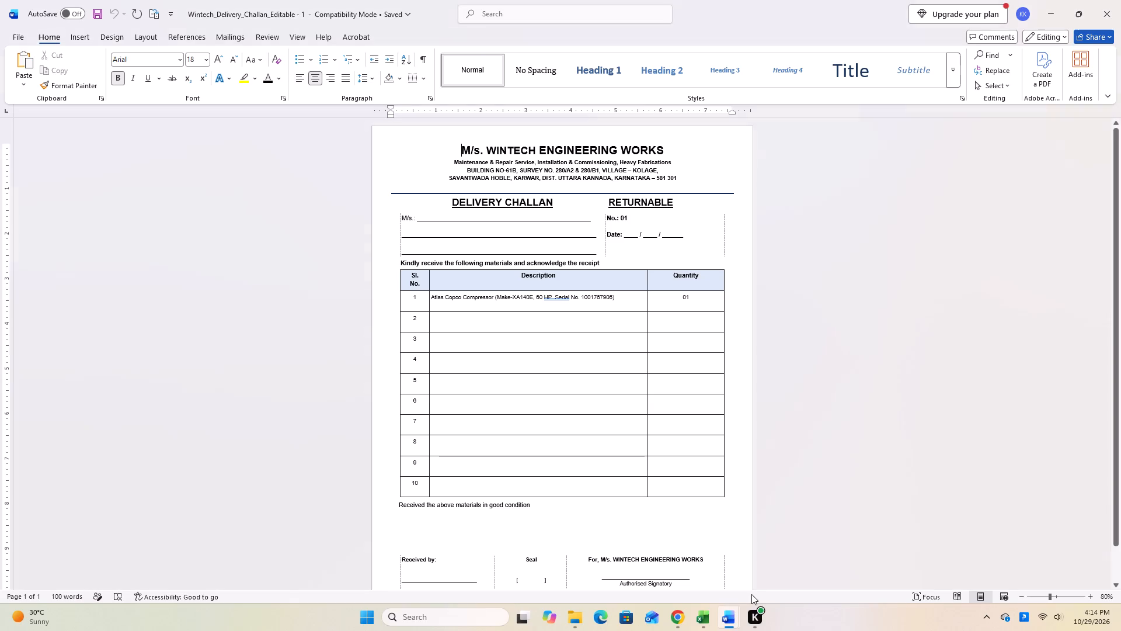
{"action": "left_click", "coordinate": [1099, 2]}
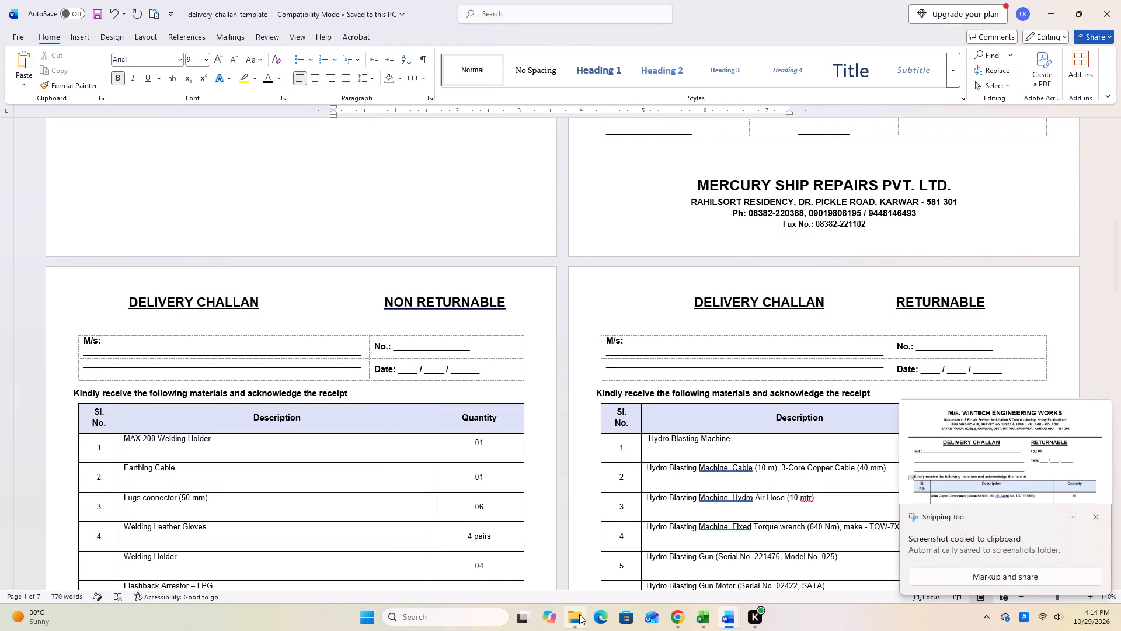
Open Wintech_Delivery_Challan_Editable - 2 from the Passes folder.
{"action": "left_click", "coordinate": [579, 562]}
{"action": "double_click", "coordinate": [369, 296]}
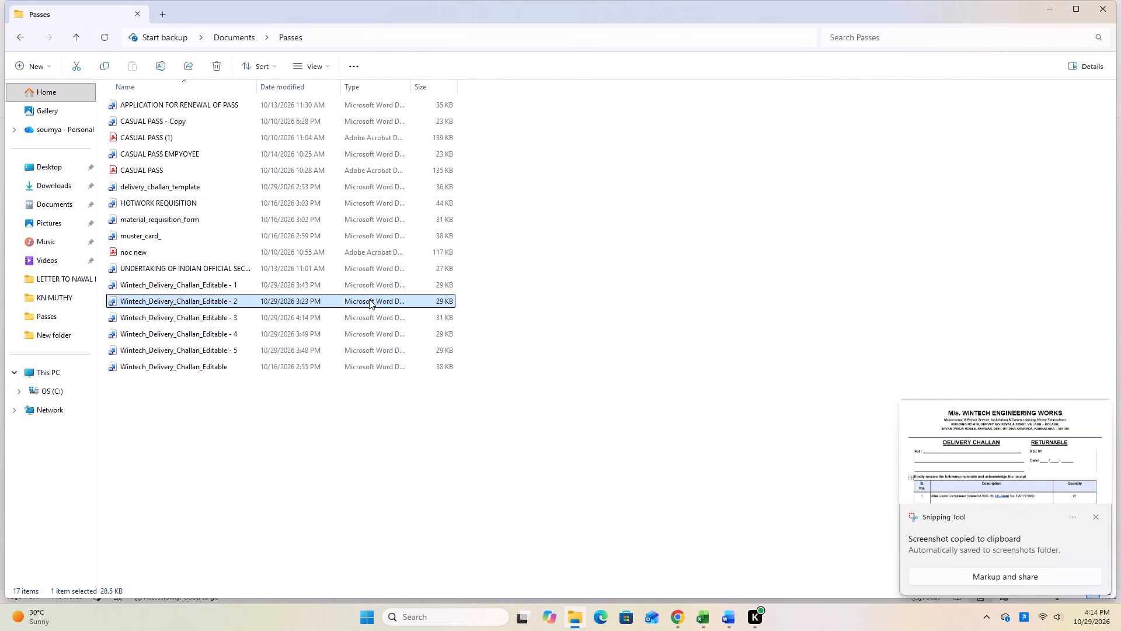
{"action": "double_click", "coordinate": [369, 299]}
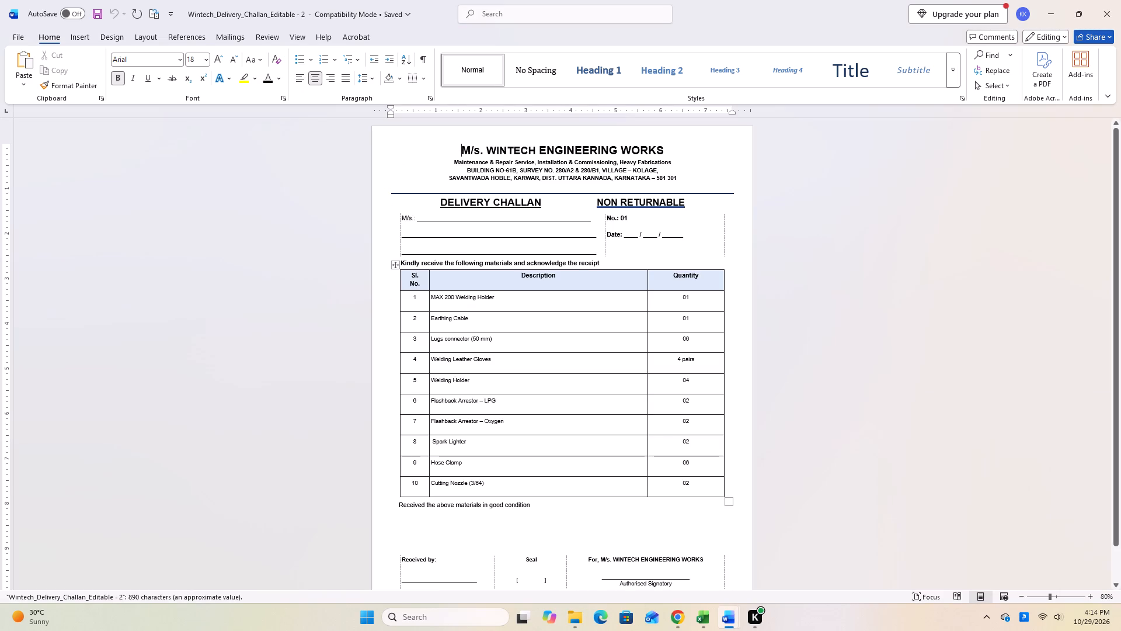
Capture a screenshot of challan 2's page, from the company heading to the signature block, and close the document.
{"action": "key", "text": "Print"}
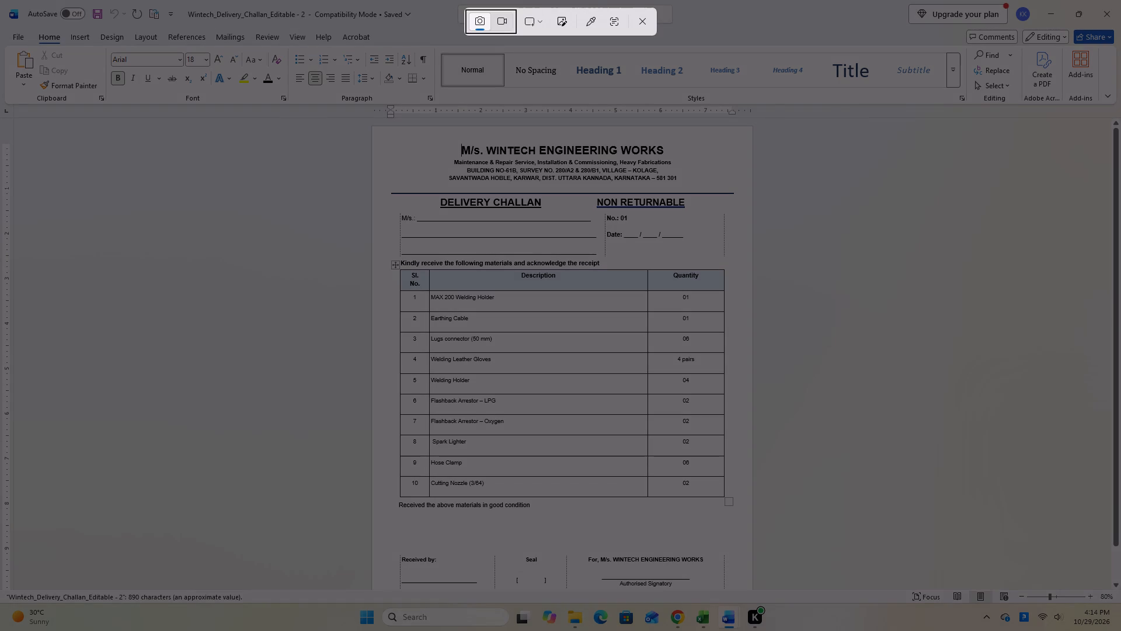
{"action": "left_click_drag", "start_coordinate": [374, 128], "coordinate": [754, 590]}
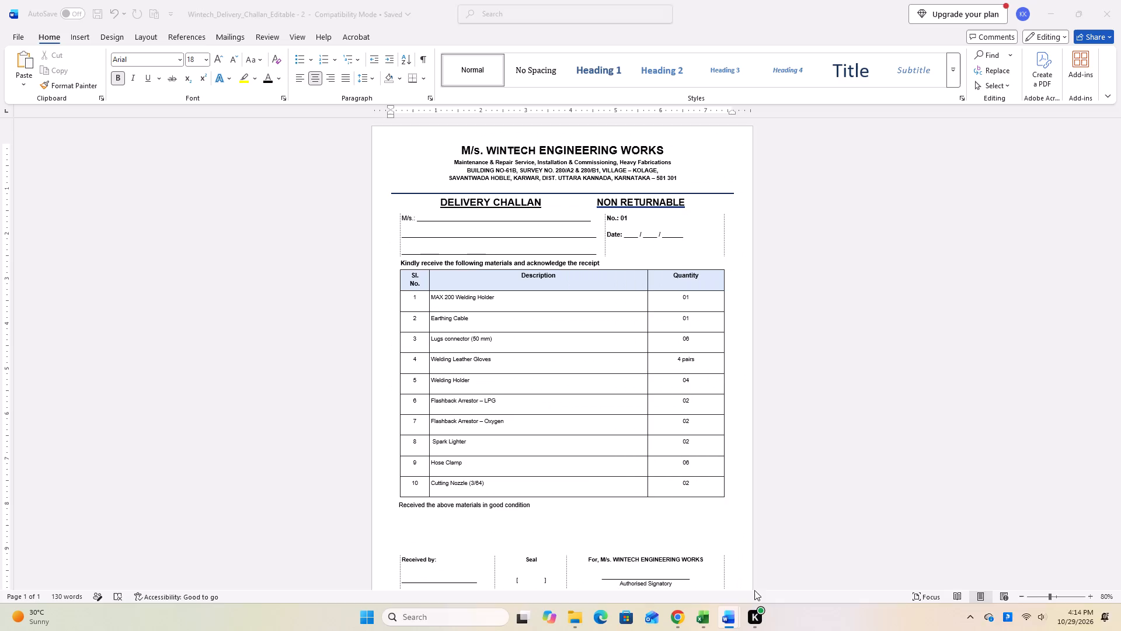
{"action": "left_click", "coordinate": [1115, 11]}
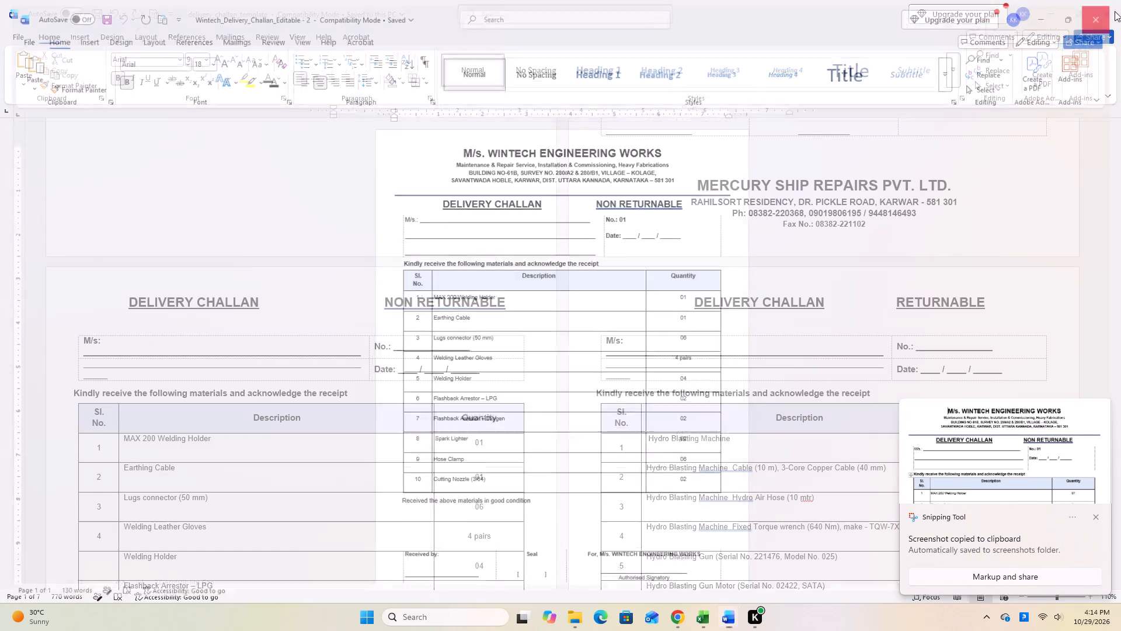
Open Wintech_Delivery_Challan_Editable - 3 from the Passes folder.
{"action": "left_click", "coordinate": [572, 576]}
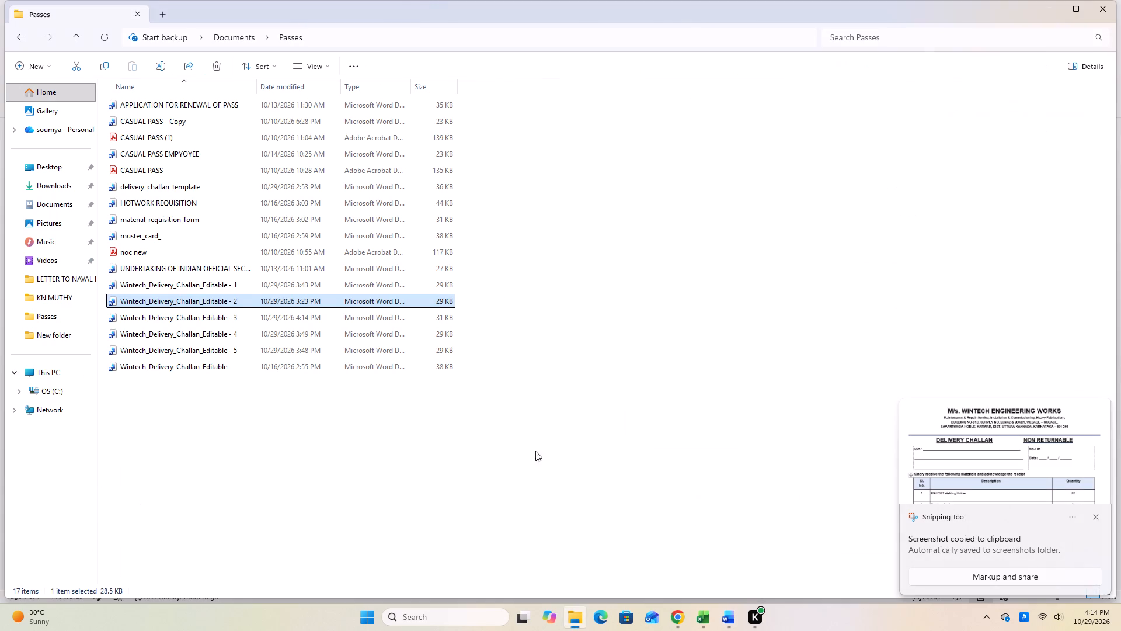
{"action": "double_click", "coordinate": [419, 321]}
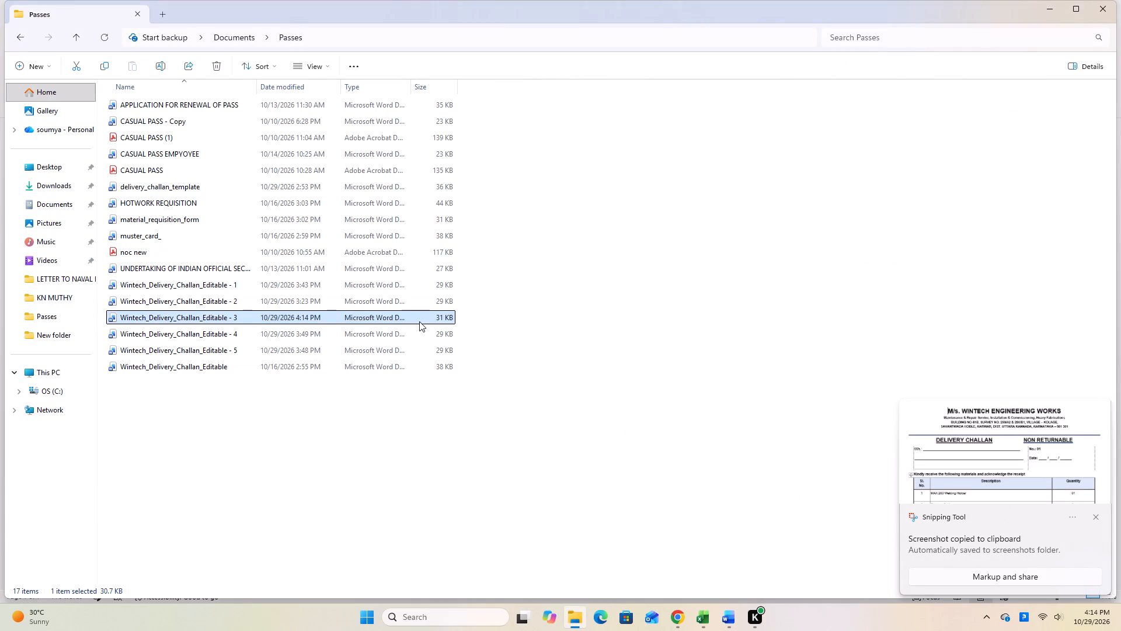
{"action": "double_click", "coordinate": [404, 316]}
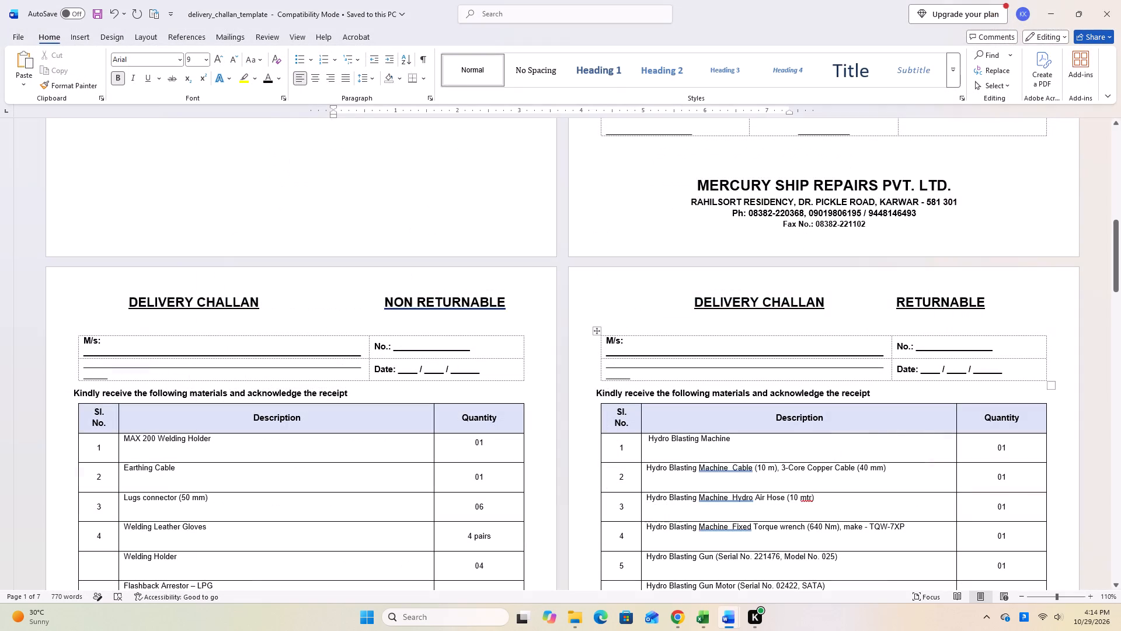
Open Wintech_Delivery_Challan_Editable - 4 from the Passes folder, enable editing, and look over its materials table.
{"action": "left_click", "coordinate": [568, 560]}
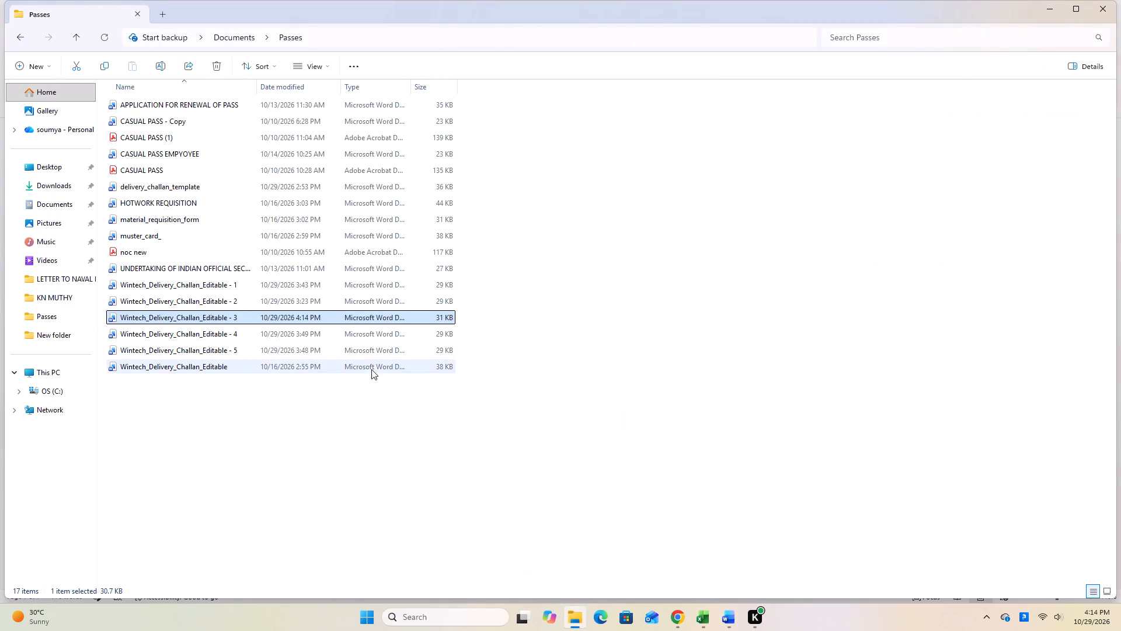
{"action": "double_click", "coordinate": [350, 335]}
{"action": "double_click", "coordinate": [339, 335]}
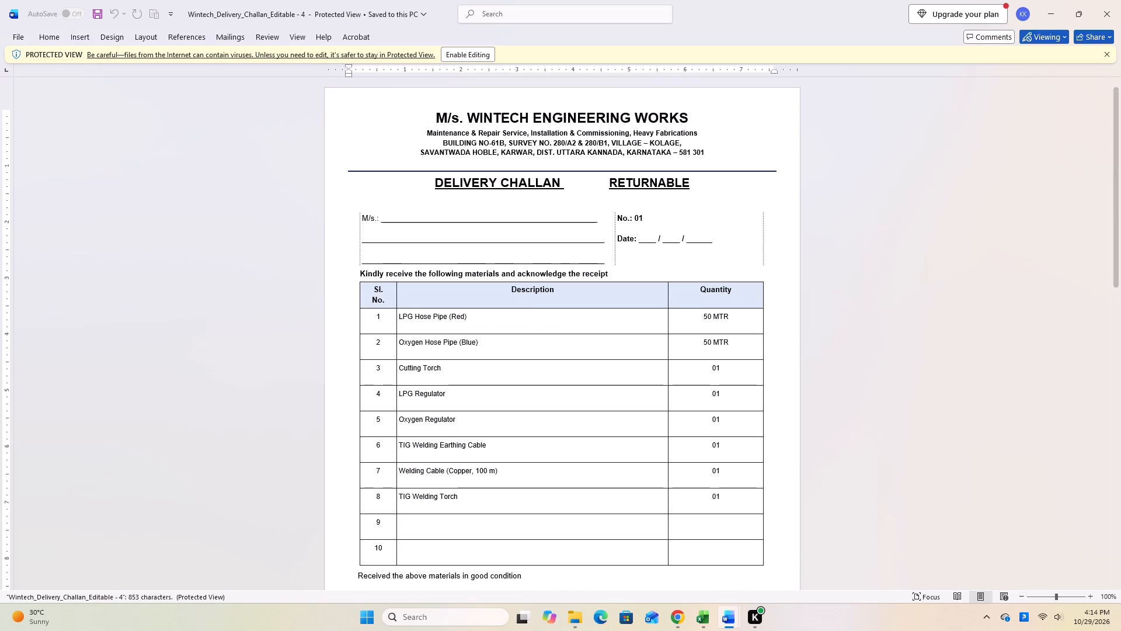
{"action": "left_click", "coordinate": [463, 58]}
{"action": "scroll", "coordinate": [543, 334], "scroll_direction": "down", "scroll_amount": 1}
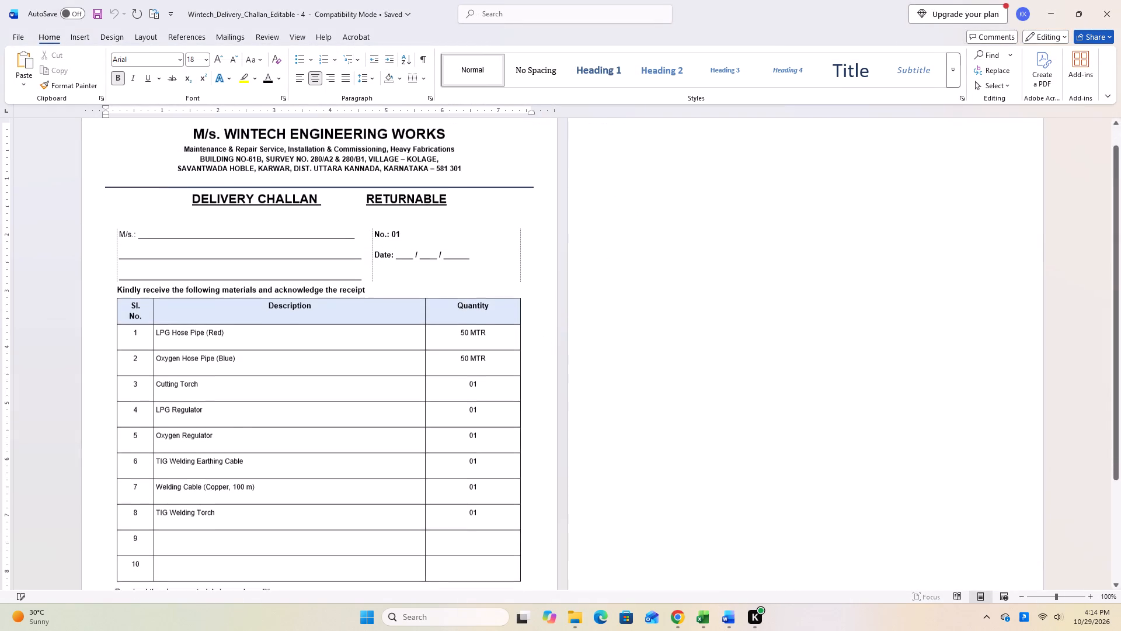
{"action": "scroll", "coordinate": [543, 334], "scroll_direction": "down", "scroll_amount": 2}
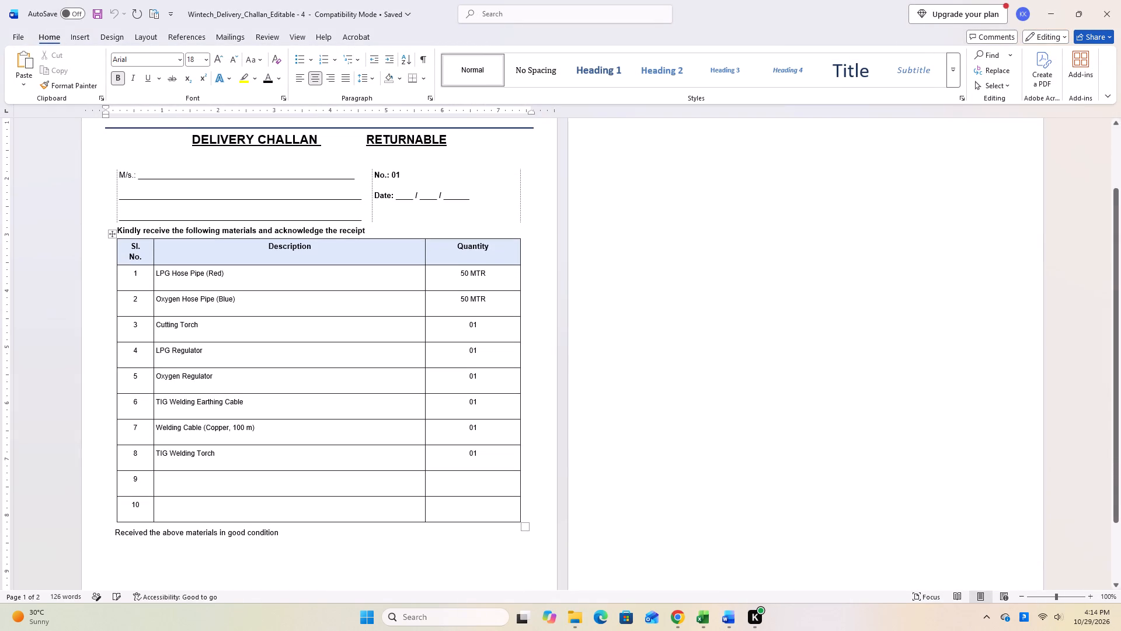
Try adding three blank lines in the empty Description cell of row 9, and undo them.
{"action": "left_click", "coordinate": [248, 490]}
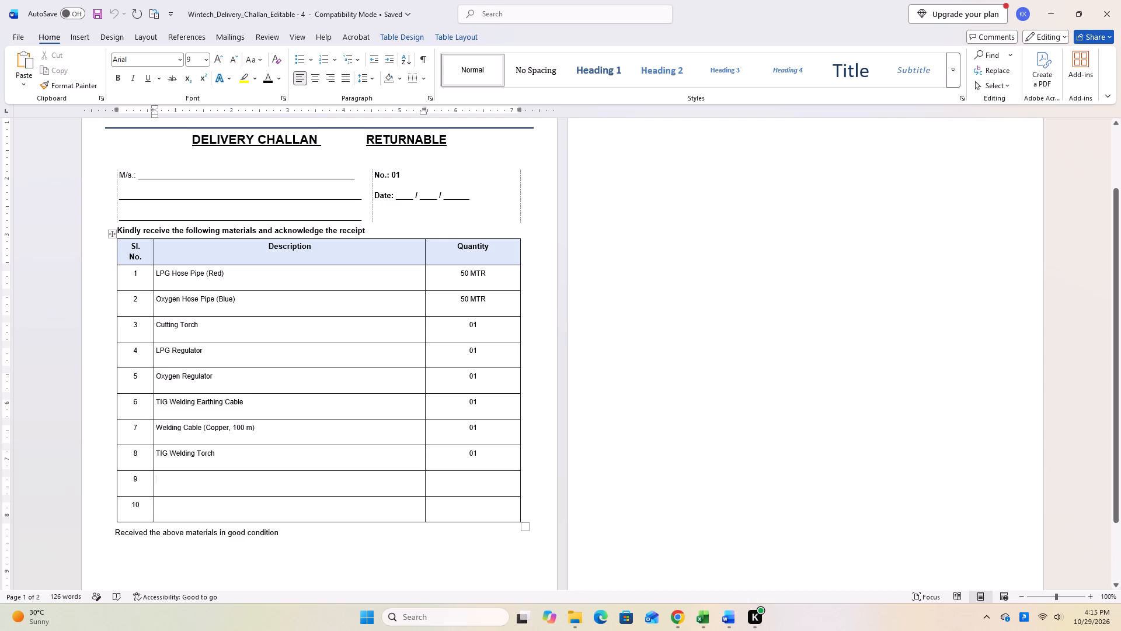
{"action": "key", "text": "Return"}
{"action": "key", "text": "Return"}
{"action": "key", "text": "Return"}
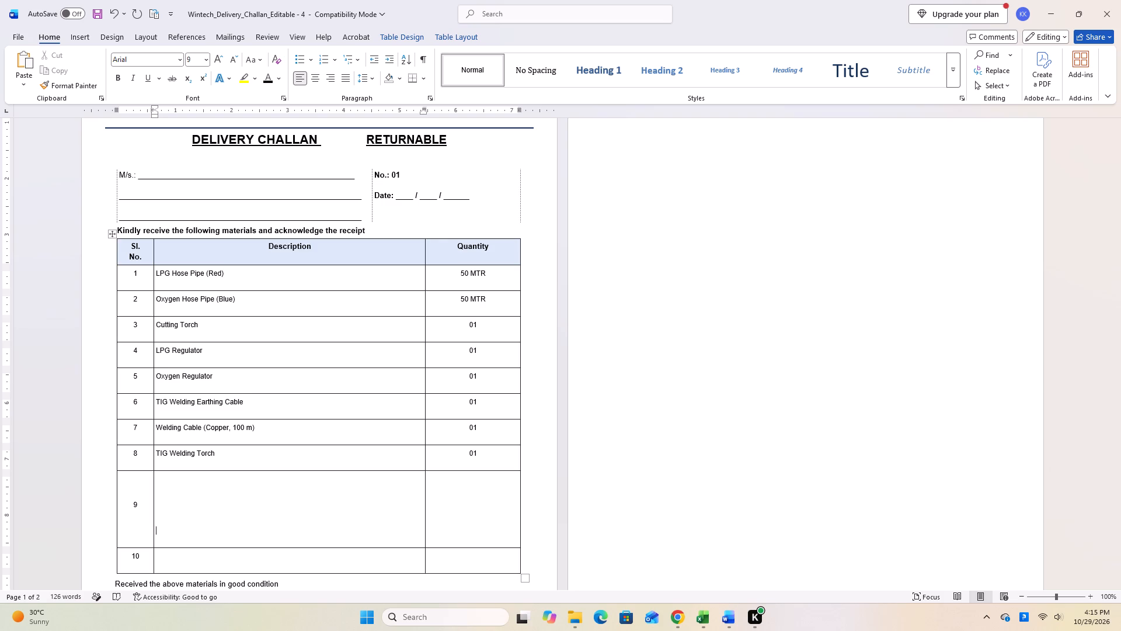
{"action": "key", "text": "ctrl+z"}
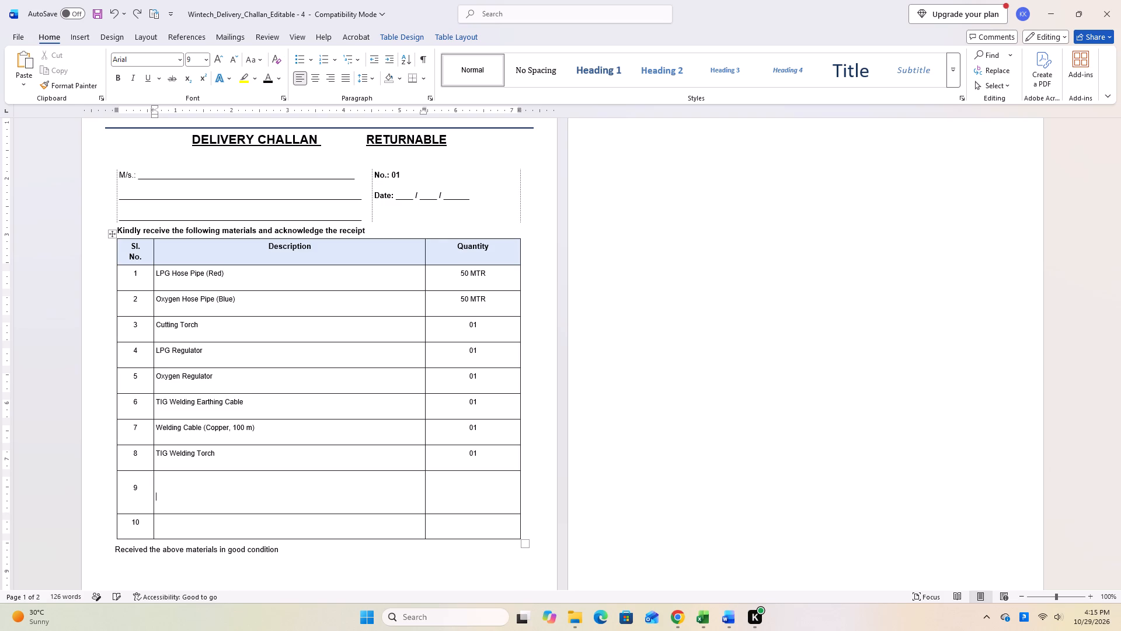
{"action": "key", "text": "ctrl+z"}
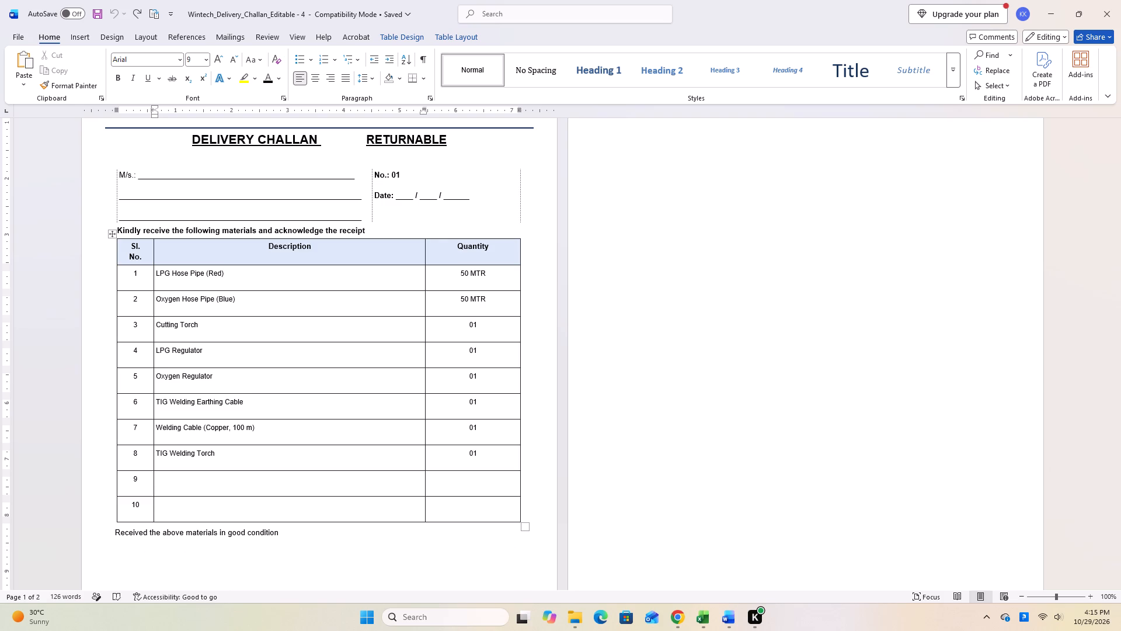
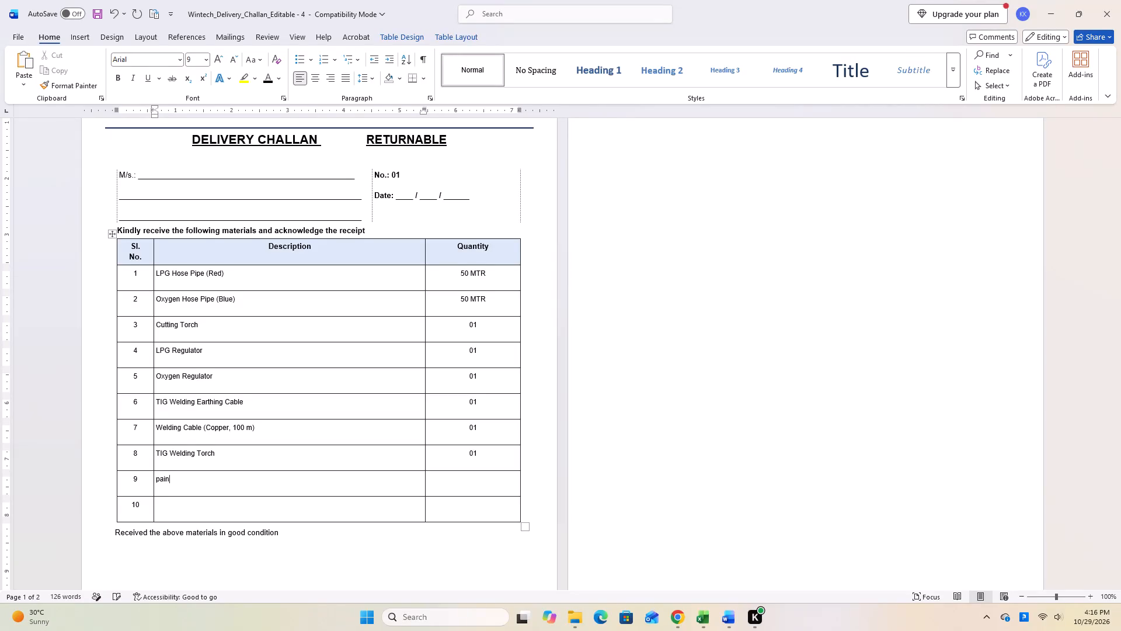
Complete row 9 of the materials table with the description "Painting machine hose pipe" and quantity 01.
{"action": "type", "text": "ting"}
{"action": "key", "text": "space"}
{"action": "key", "text": "m"}
{"action": "type", "text": "achi"}
{"action": "type", "text": "ne hose"}
{"action": "key", "text": "space"}
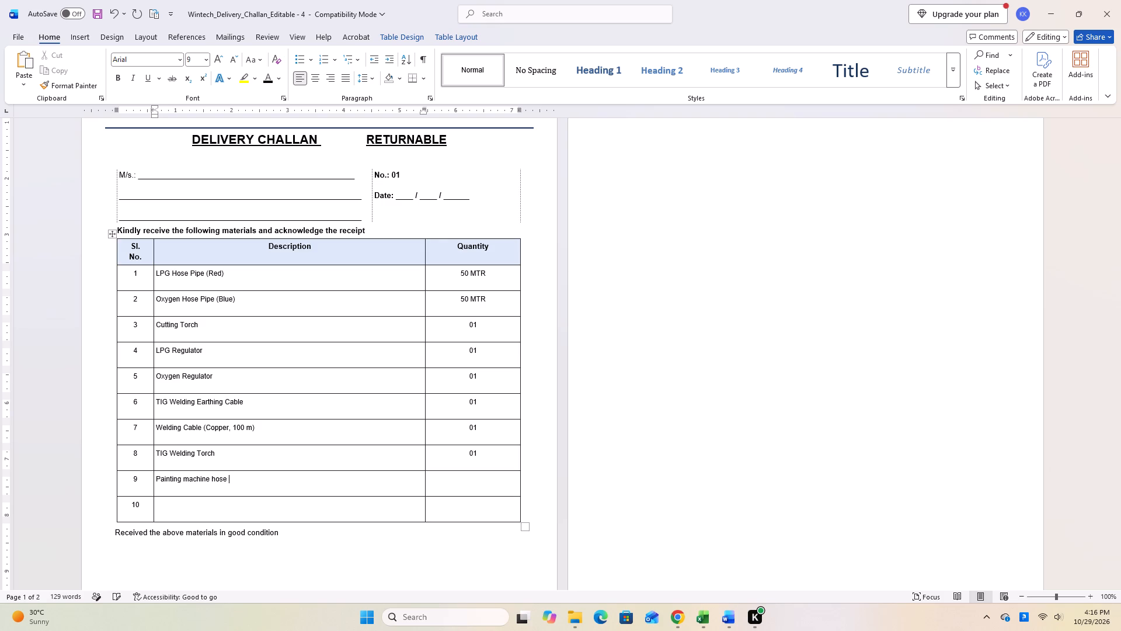
{"action": "type", "text": "oi"}
{"action": "key", "text": "BackSpace"}
{"action": "key", "text": "BackSpace"}
{"action": "type", "text": "pipe"}
{"action": "key", "text": "Tab"}
{"action": "type", "text": "01"}
Fill row 10 of the materials table with the description "Painting machine spray gun" and quantity 01.
{"action": "key", "text": "Tab"}
{"action": "key", "text": "Tab"}
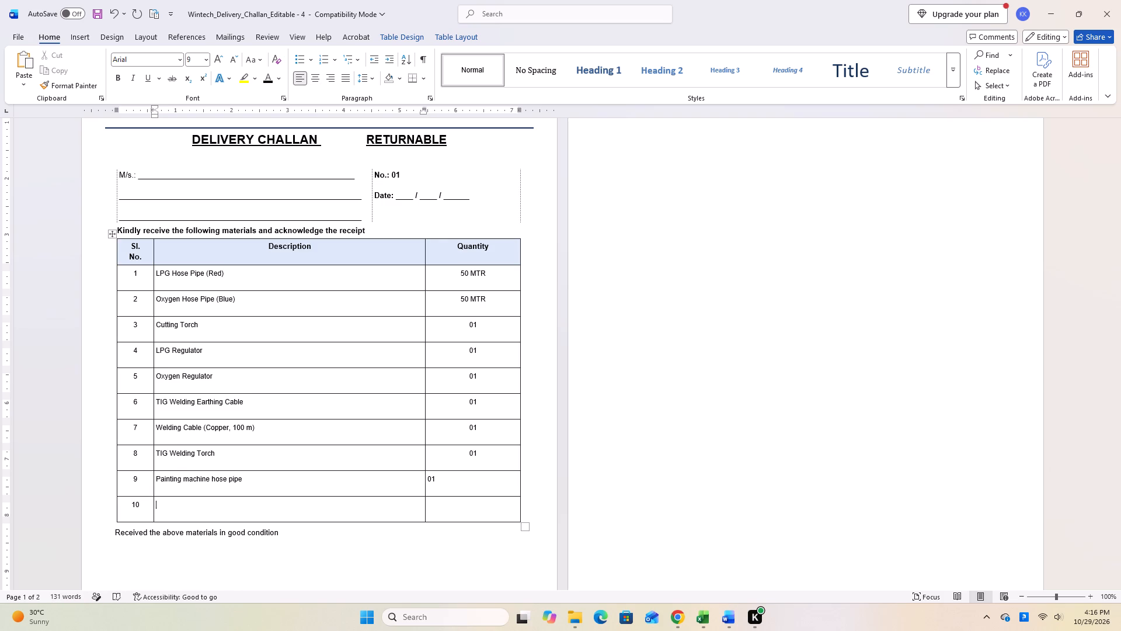
{"action": "type", "text": "painting"}
{"action": "key", "text": "space"}
{"action": "type", "text": "machin"}
{"action": "type", "text": "e"}
{"action": "key", "text": "space"}
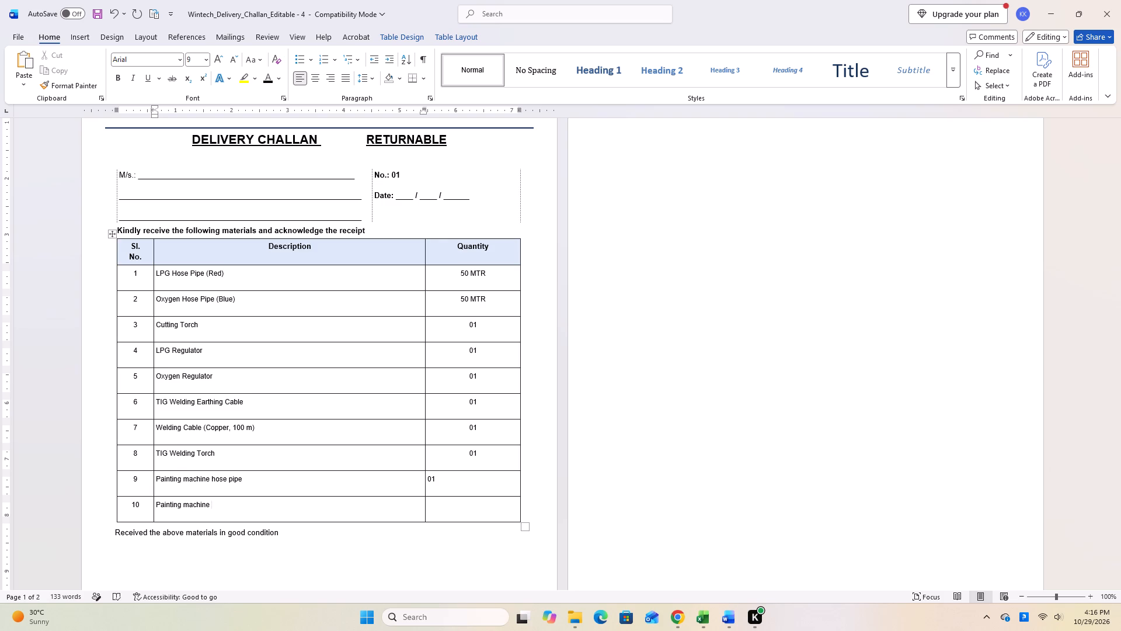
{"action": "type", "text": "spr"}
{"action": "type", "text": "ay gun"}
{"action": "key", "text": "Right"}
{"action": "type", "text": "01"}
Centre the Quantity column entries of the materials table from row 1 to row 10.
{"action": "left_click", "coordinate": [430, 476]}
{"action": "left_click_drag", "start_coordinate": [461, 285], "coordinate": [461, 285]}
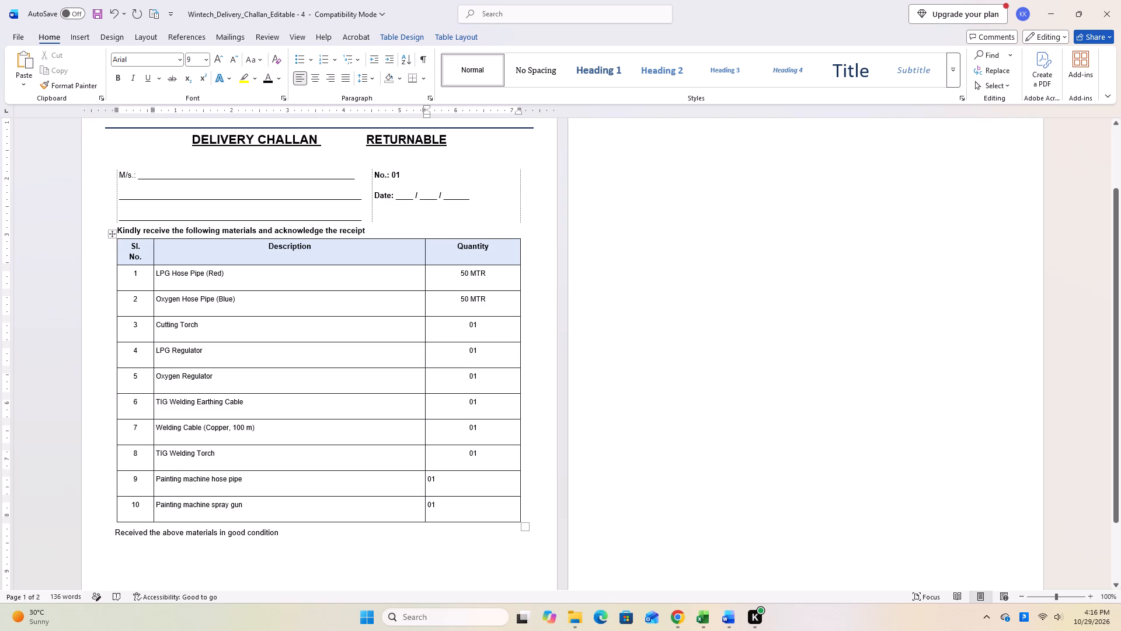
{"action": "left_click_drag", "start_coordinate": [461, 285], "coordinate": [465, 501]}
{"action": "left_click", "coordinate": [318, 79]}
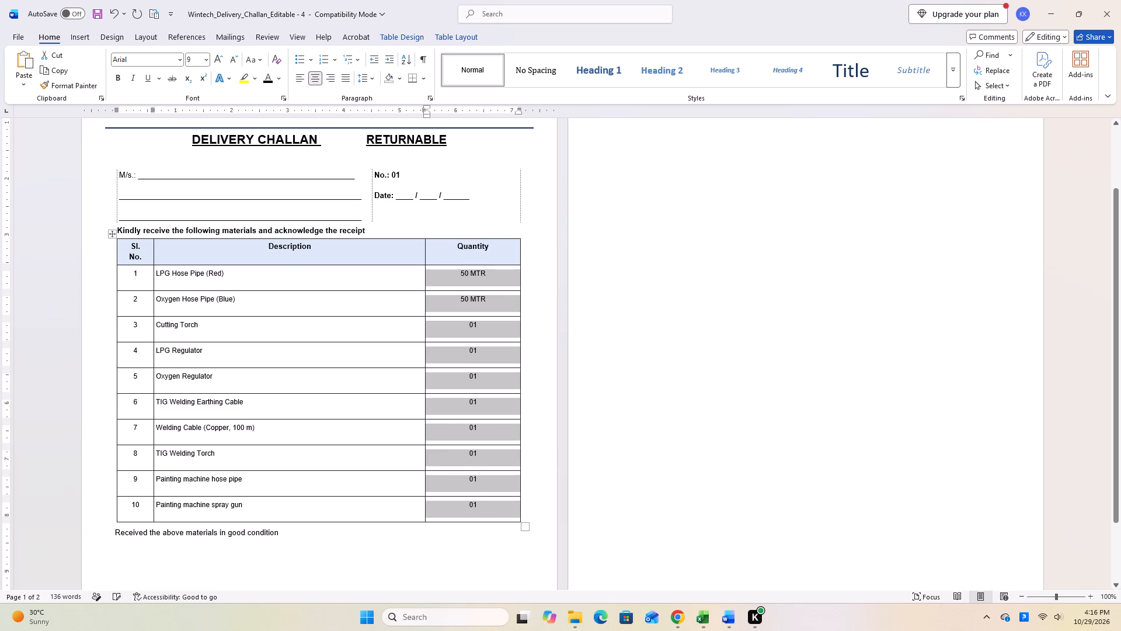
{"action": "left_click", "coordinate": [646, 266]}
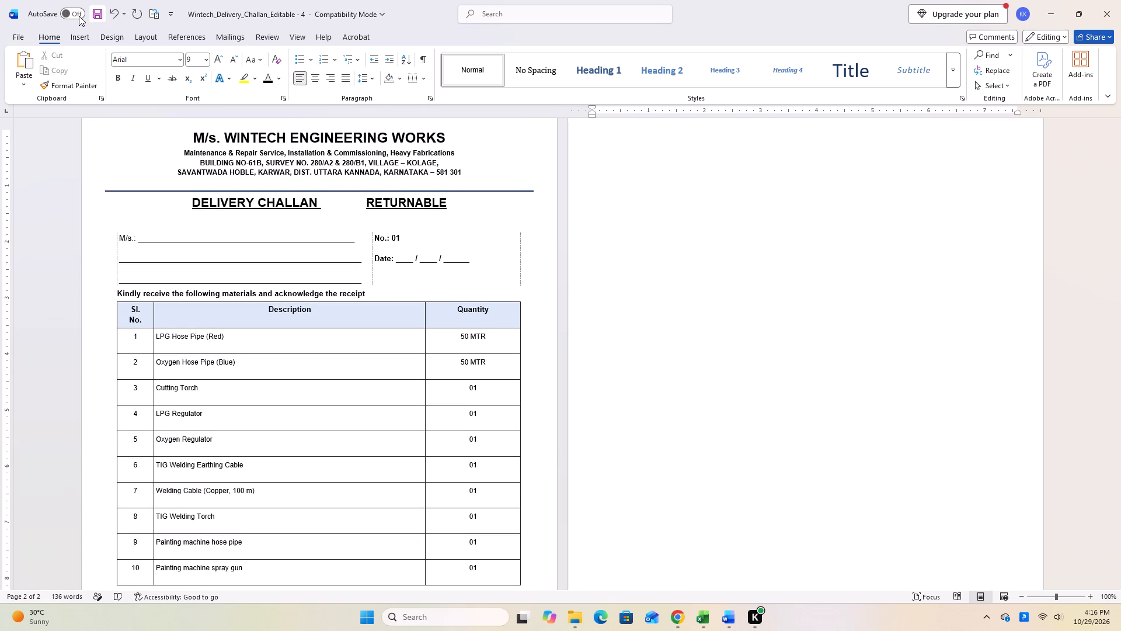
Save the edited challan 4 document.
{"action": "double_click", "coordinate": [91, 16]}
Capture a screenshot of challan 4's whole first page, from the company heading to the signature block, and close the document.
{"action": "scroll", "coordinate": [676, 216], "scroll_direction": "down", "scroll_amount": 6}
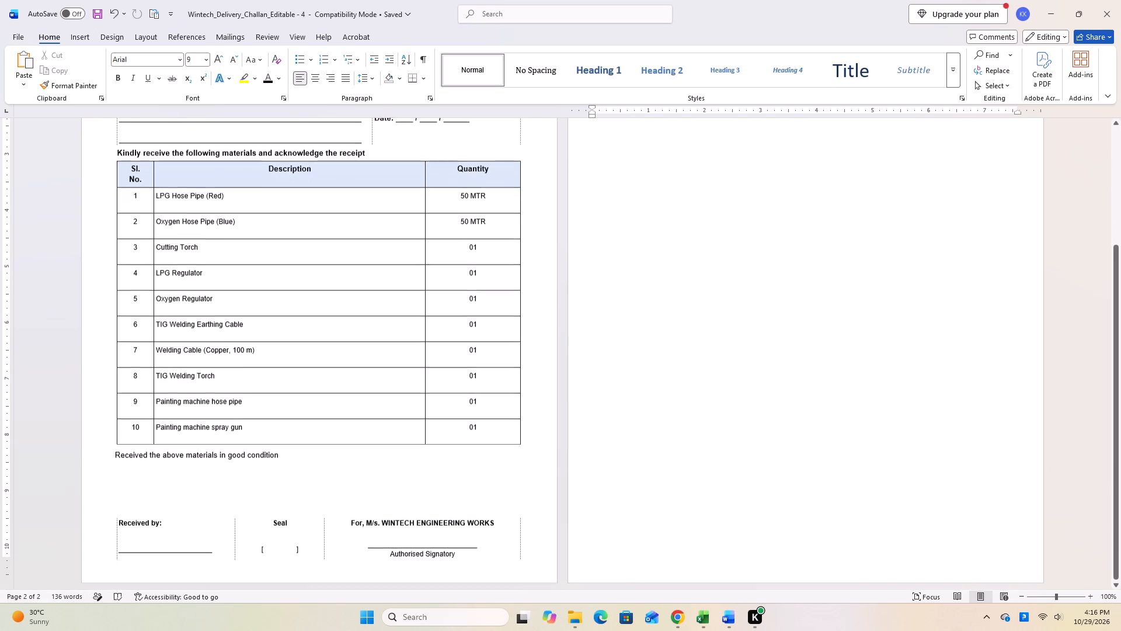
{"action": "scroll", "coordinate": [676, 216], "scroll_direction": "down", "scroll_amount": 1}
{"action": "scroll", "coordinate": [676, 216], "scroll_direction": "up", "scroll_amount": 2, "text": "ctrl"}
{"action": "scroll", "coordinate": [676, 216], "scroll_direction": "down", "scroll_amount": 3, "text": "ctrl"}
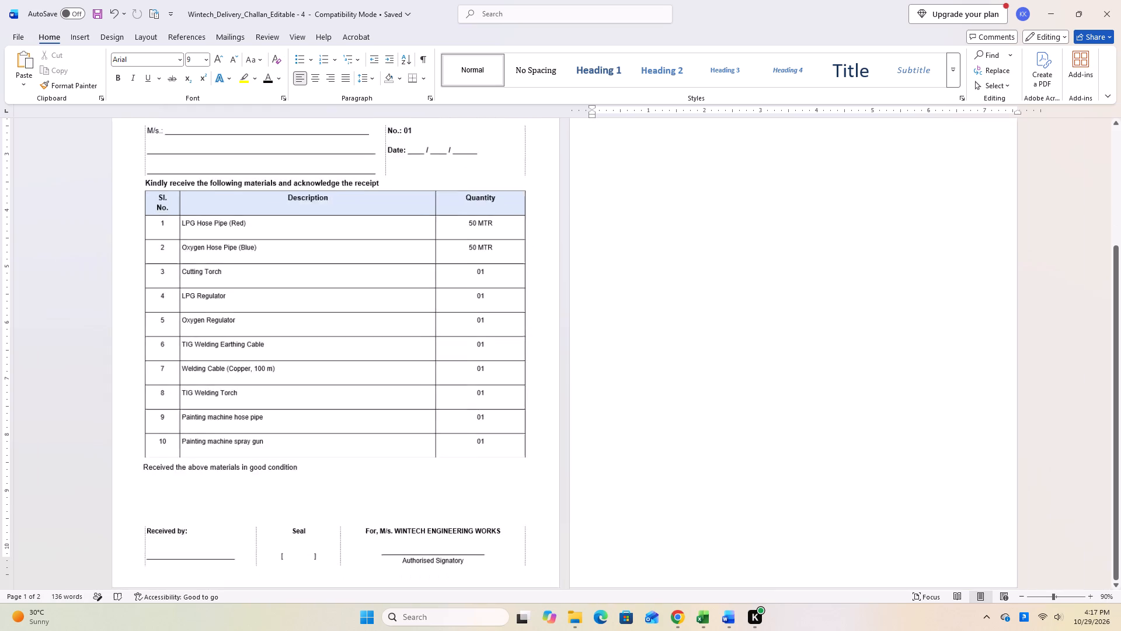
{"action": "scroll", "coordinate": [676, 216], "scroll_direction": "down", "scroll_amount": 2, "text": "ctrl"}
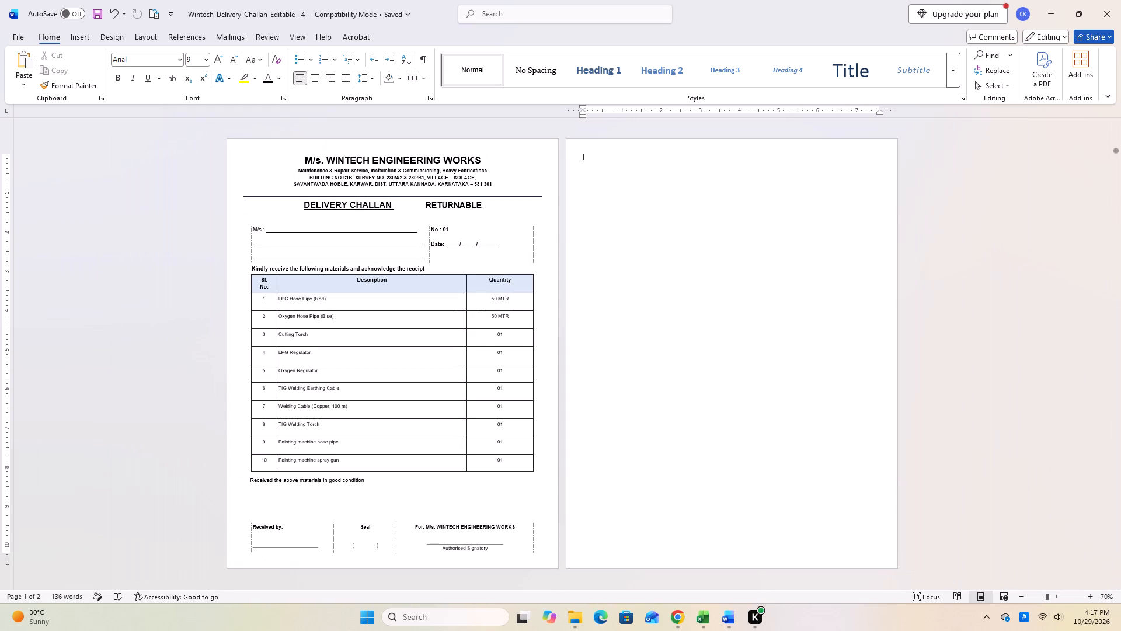
{"action": "key", "text": "Print"}
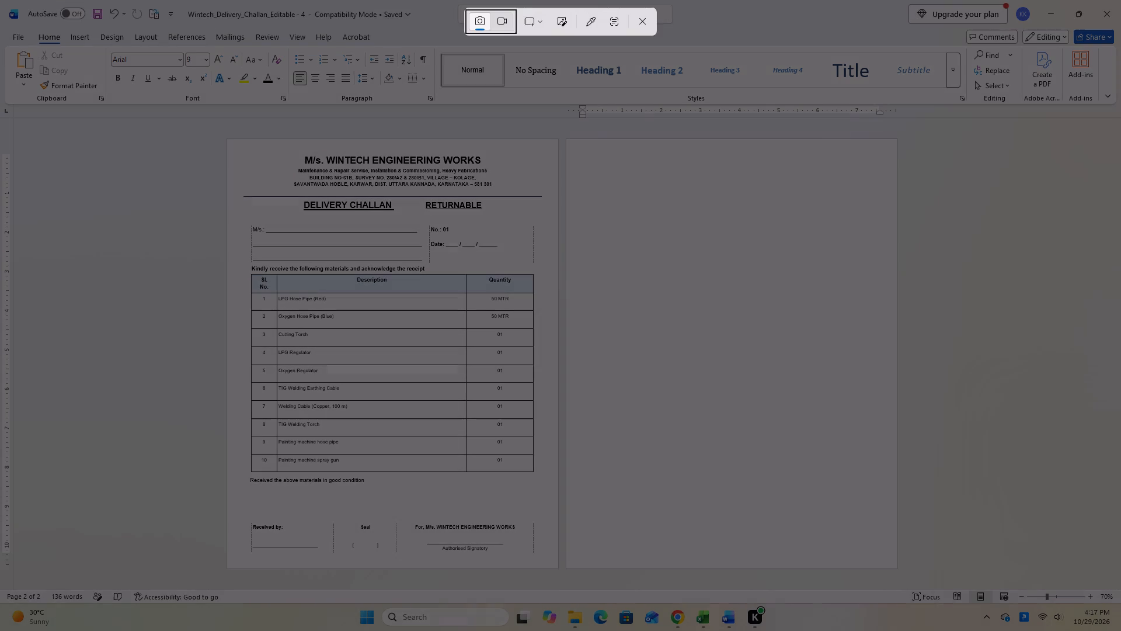
{"action": "left_click_drag", "start_coordinate": [227, 136], "coordinate": [445, 384]}
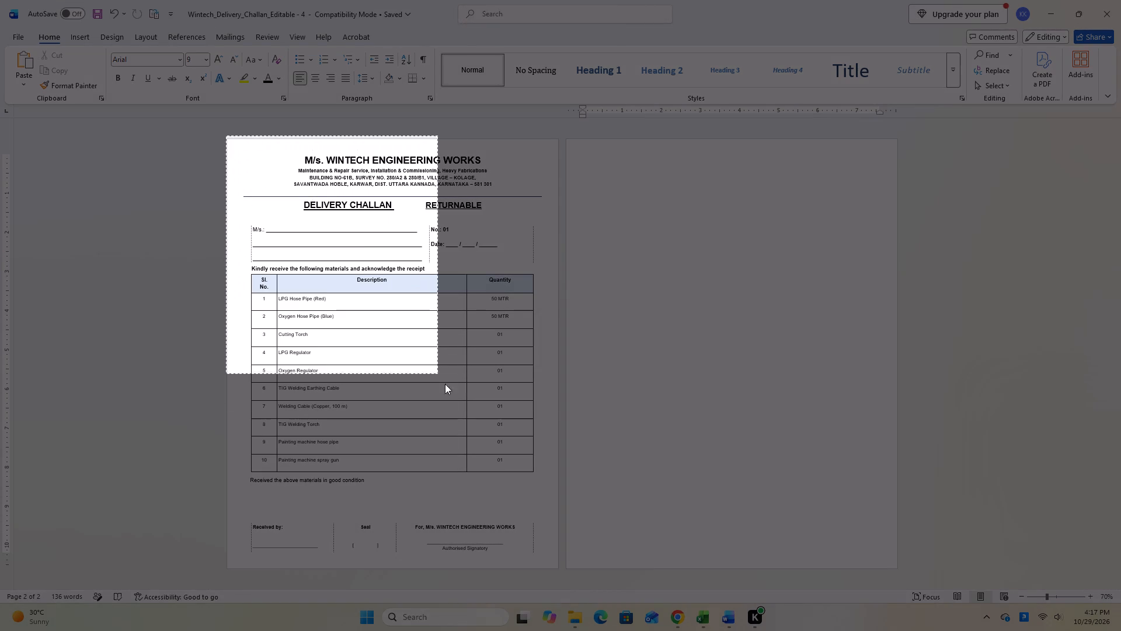
{"action": "left_click_drag", "start_coordinate": [445, 384], "coordinate": [562, 567]}
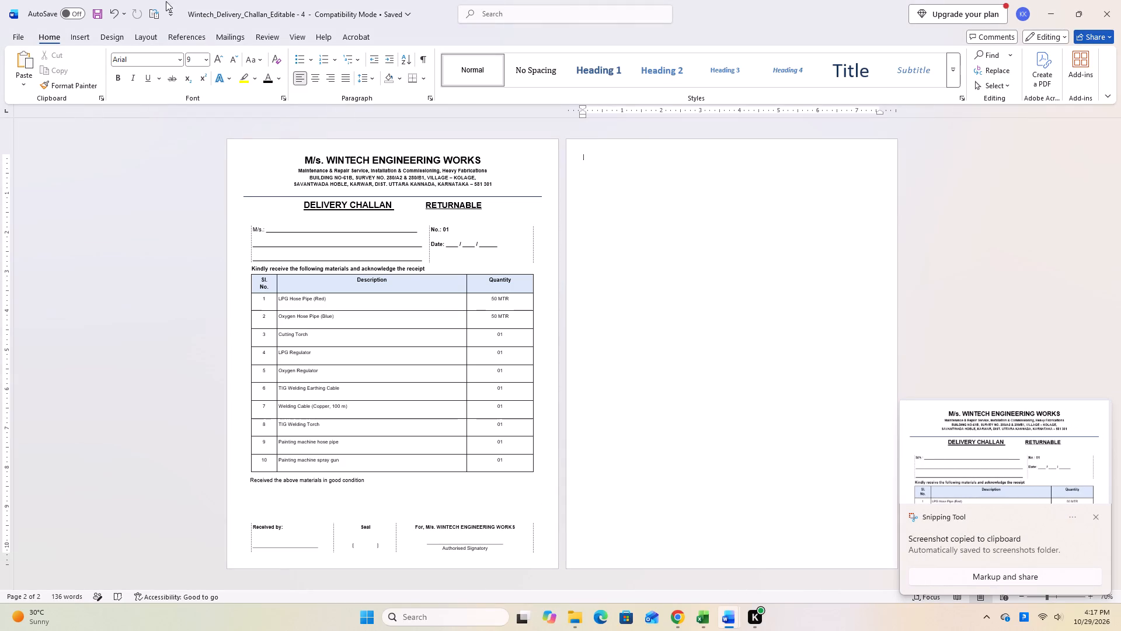
{"action": "left_click", "coordinate": [1106, 14]}
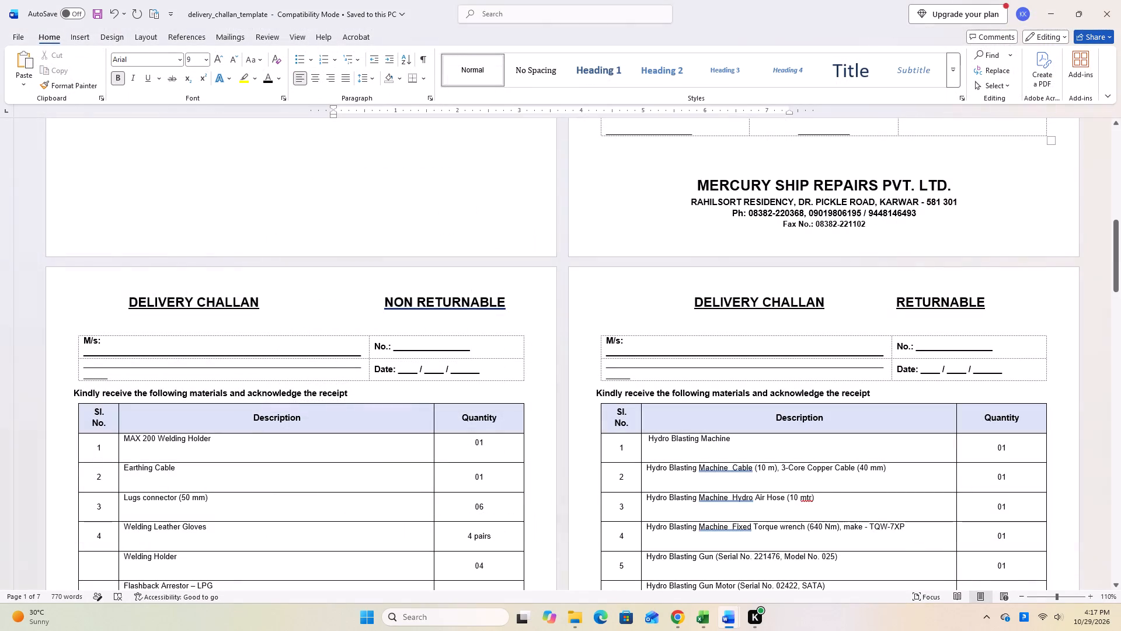
Open Wintech_Delivery_Challan_Editable - 5 from the Passes folder.
{"action": "left_click", "coordinate": [560, 567]}
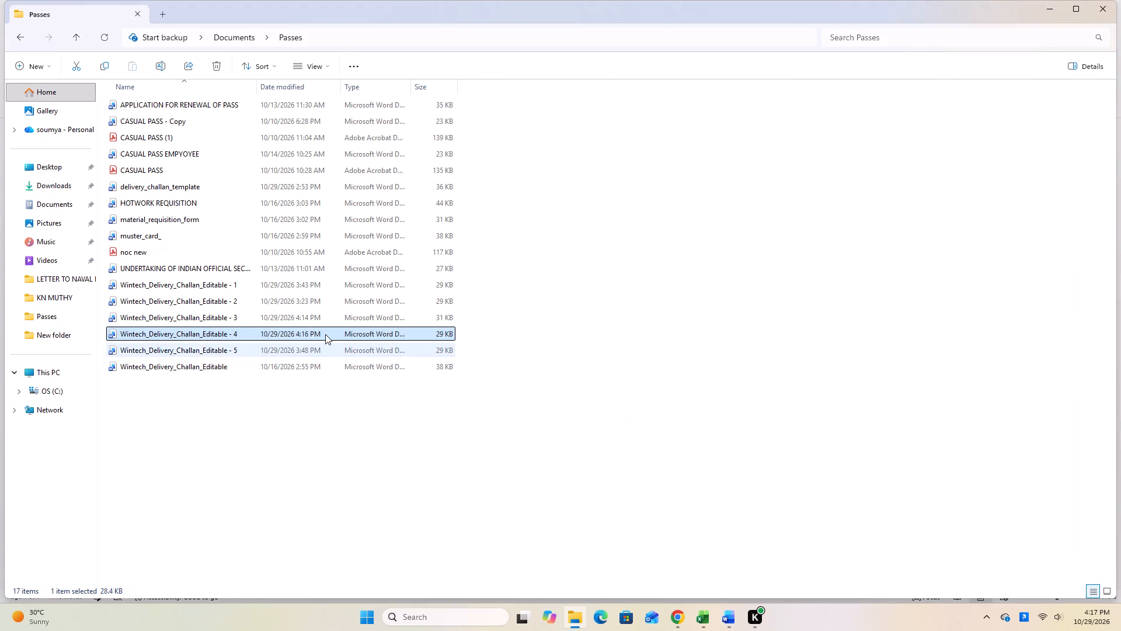
{"action": "triple_click", "coordinate": [333, 349]}
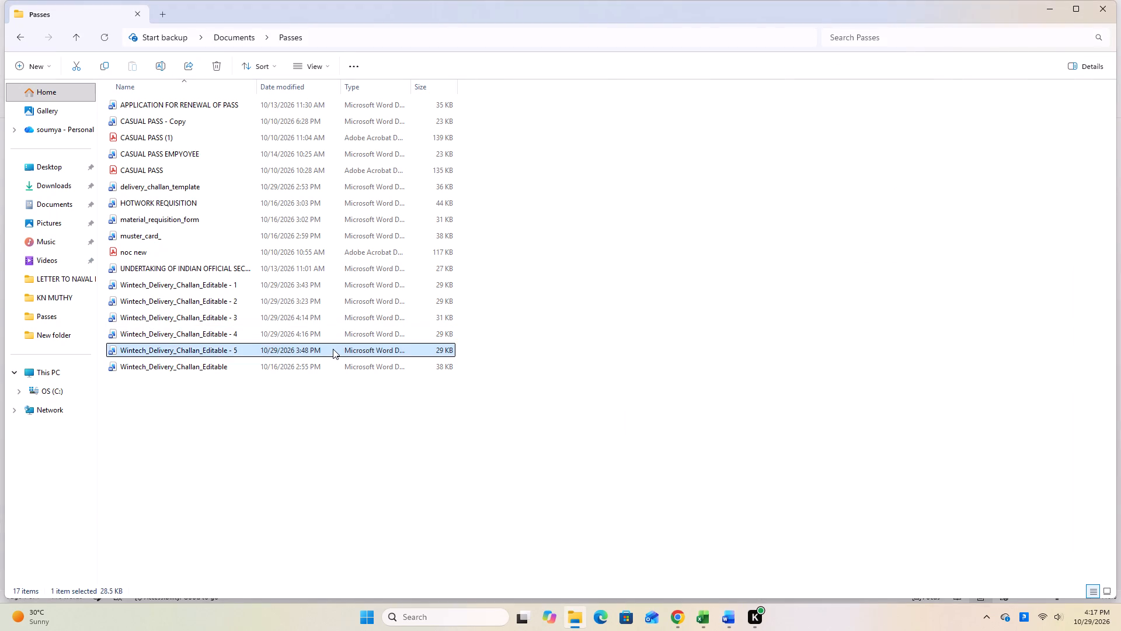
Open the Wintech_Delivery_Challan_Editable - 5 document from the Passes folder.
{"action": "double_click", "coordinate": [298, 349]}
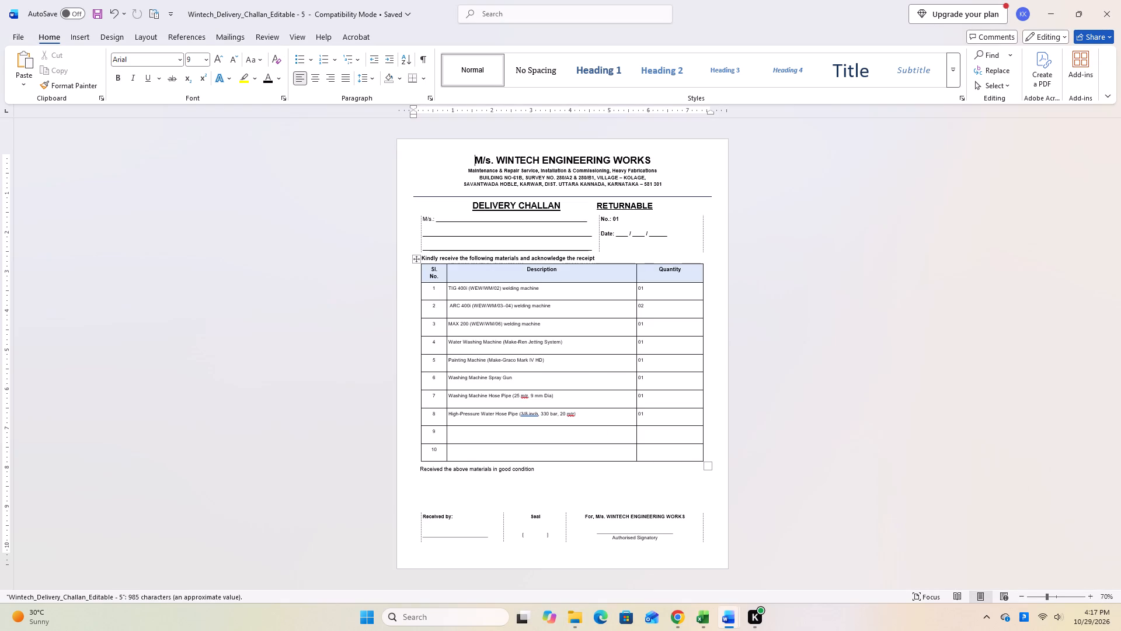
Capture a screenshot of challan 5's whole page, from the company heading to below the signature block.
{"action": "key", "text": "Print"}
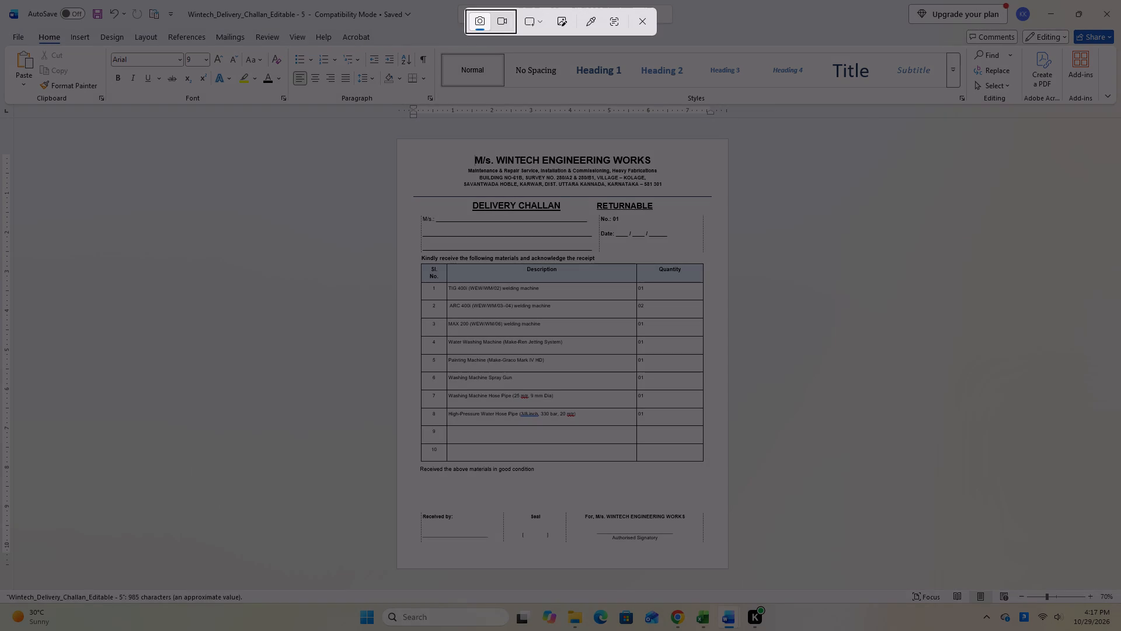
{"action": "left_click_drag", "start_coordinate": [400, 139], "coordinate": [729, 561]}
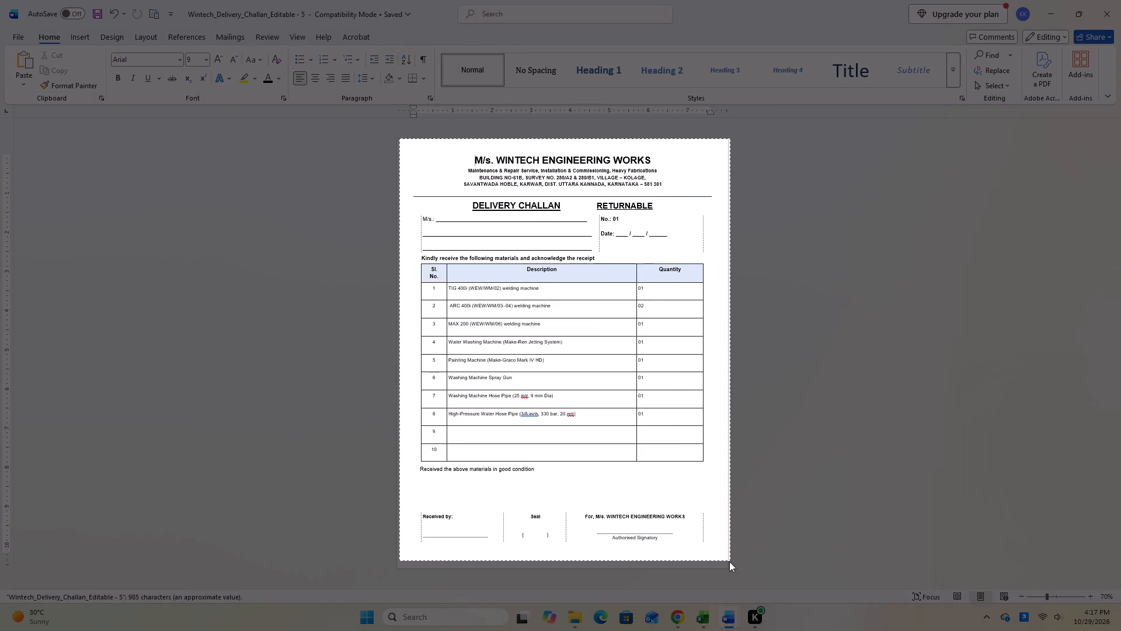
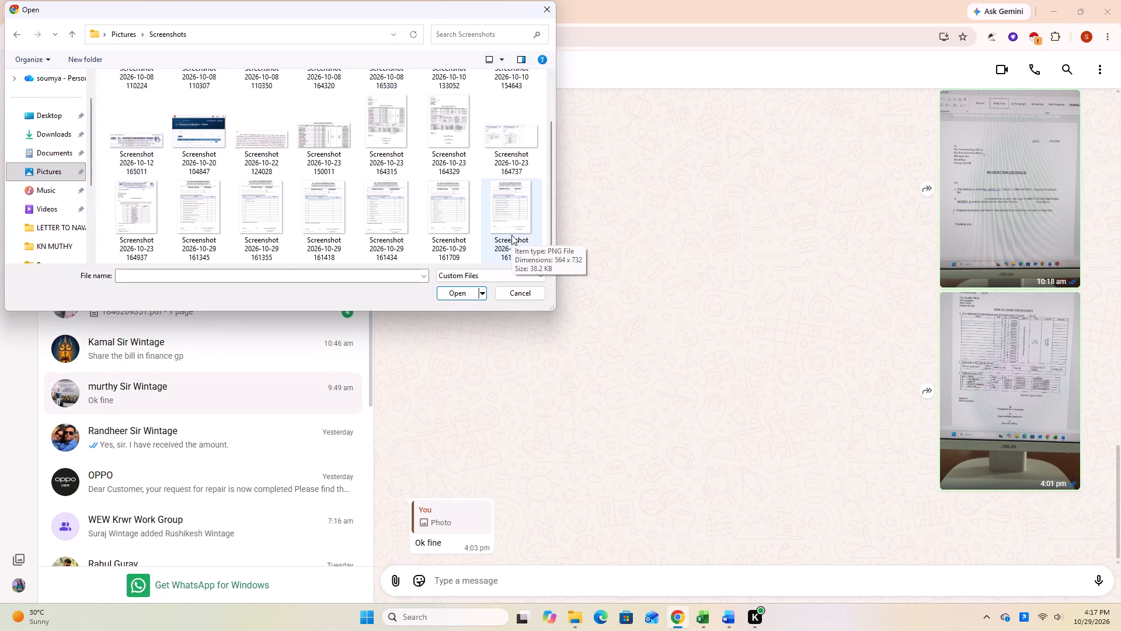
Select the 10-29 challan screenshots 161730, 161709 and 161434 in the Screenshots folder for attaching to the open WhatsApp chat.
{"action": "left_click", "coordinate": [511, 235], "text": "ctrl"}
{"action": "left_click", "coordinate": [447, 226], "text": "ctrl"}
{"action": "left_click", "coordinate": [413, 227], "text": "ctrl"}
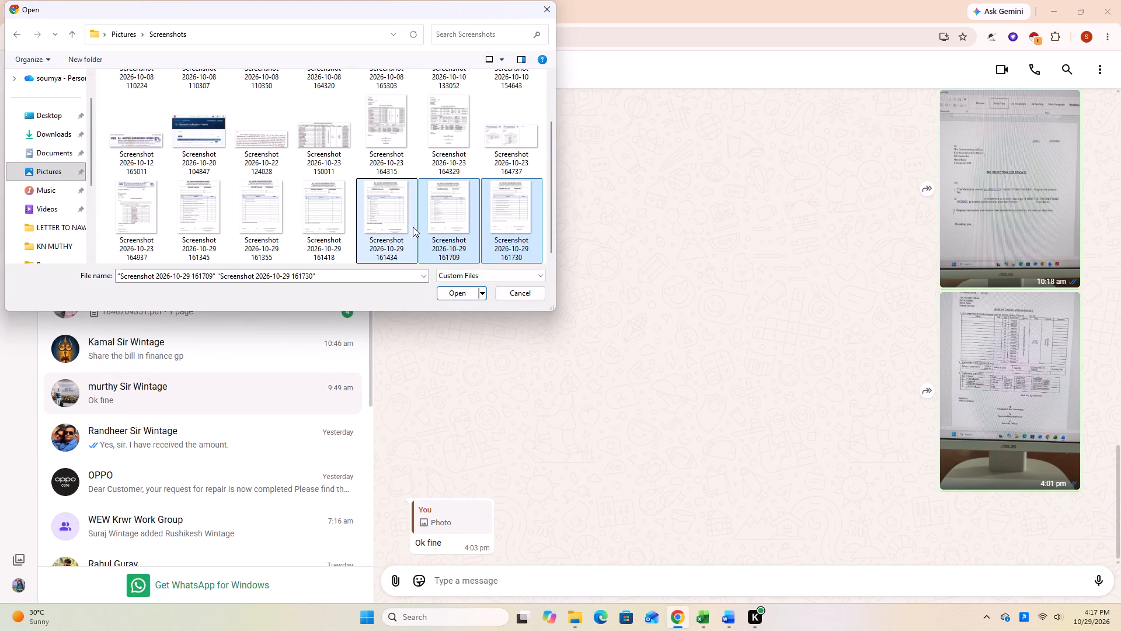
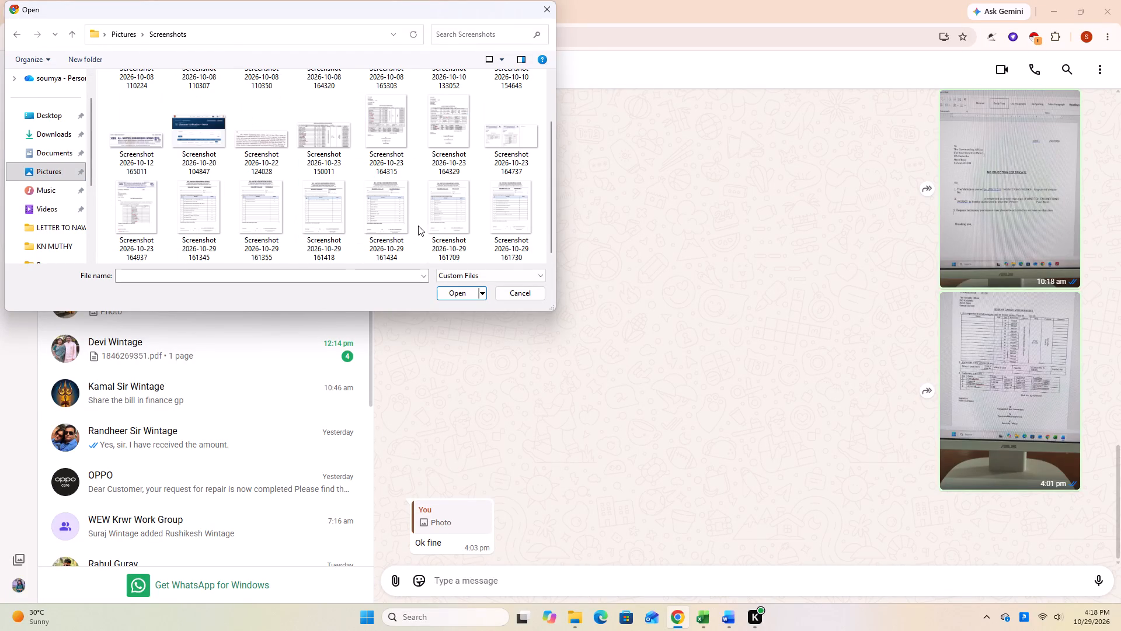
Select the 2026-10-29 challan screenshots 161730, 161709, 161434 and 161418 together for attaching to the WhatsApp chat.
{"action": "scroll", "coordinate": [418, 226], "scroll_direction": "down", "scroll_amount": 4}
{"action": "left_click", "coordinate": [510, 217]}
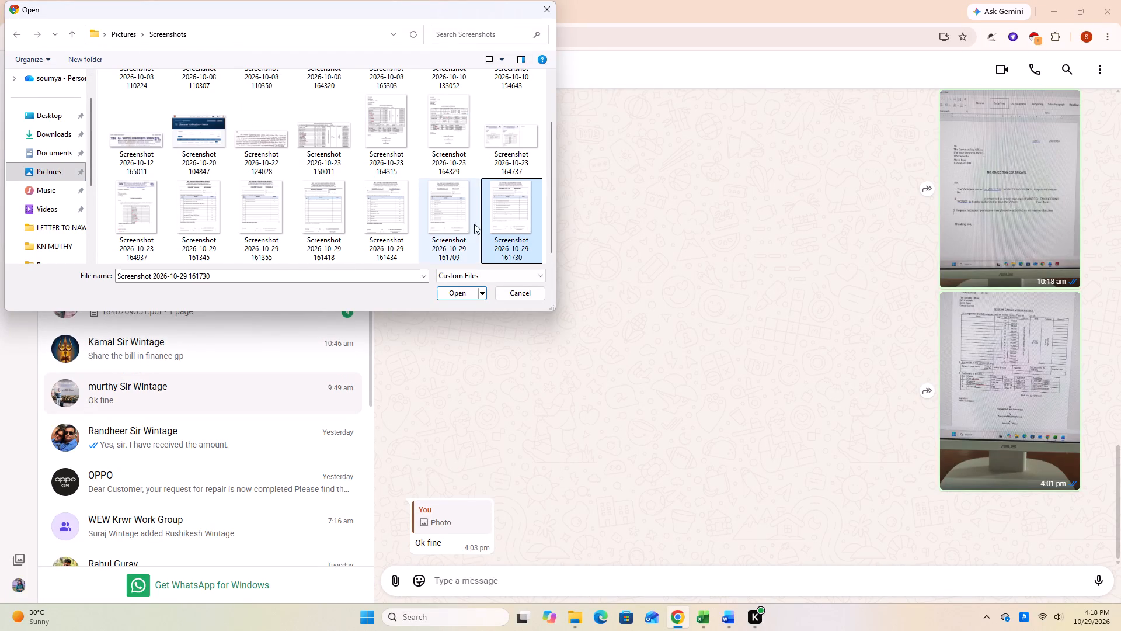
{"action": "left_click", "coordinate": [469, 224], "text": "ctrl"}
{"action": "left_click", "coordinate": [401, 232], "text": "ctrl"}
{"action": "left_click", "coordinate": [344, 232], "text": "ctrl"}
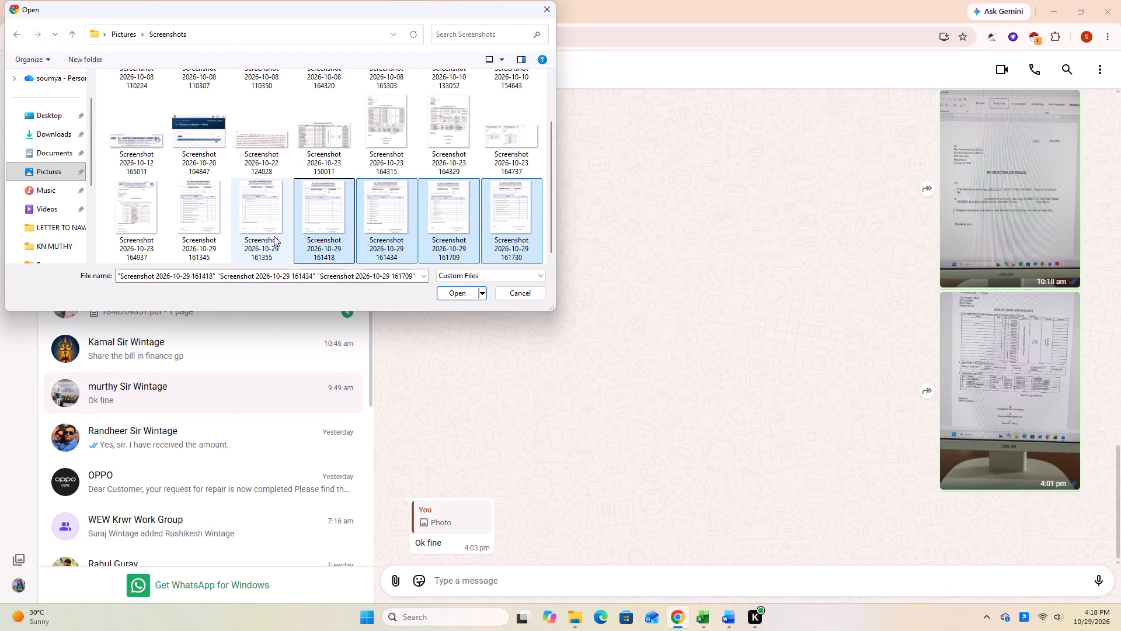
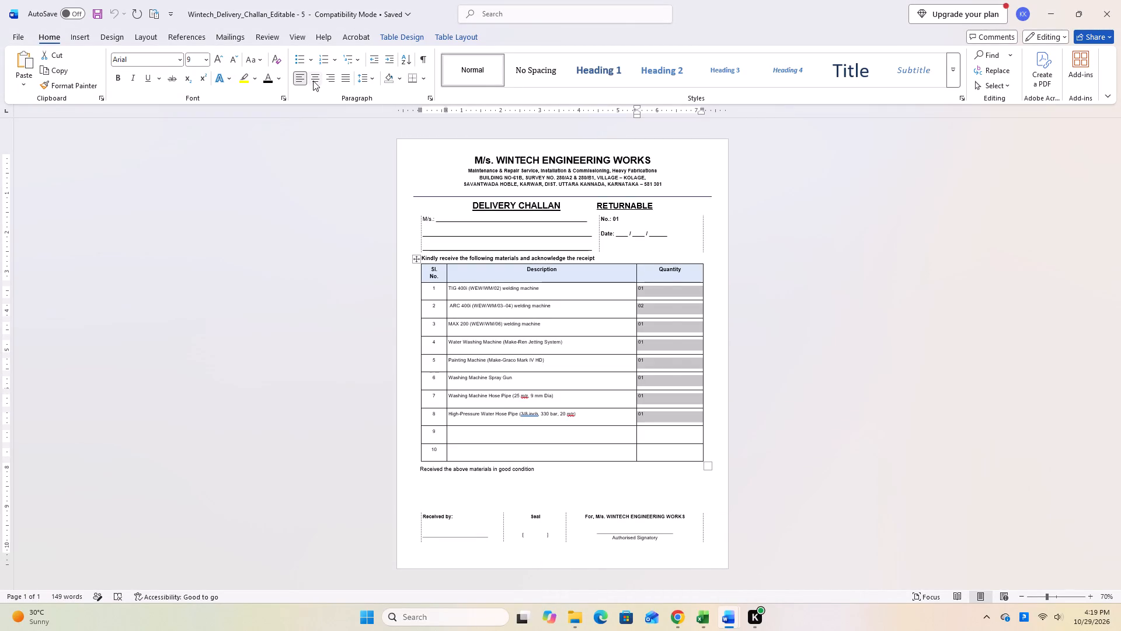
Centre the selected Quantity column entries of the materials table from row 1 to row 8.
{"action": "left_click", "coordinate": [311, 80]}
{"action": "left_click", "coordinate": [775, 424]}
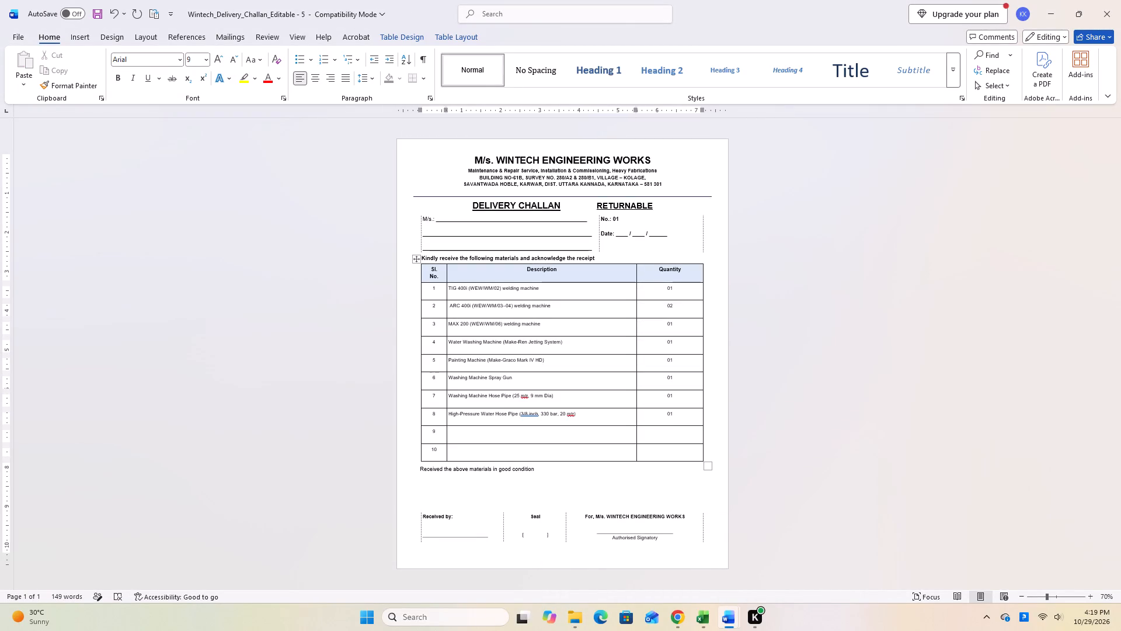
{"action": "right_click", "coordinate": [568, 415]}
{"action": "left_click", "coordinate": [781, 367]}
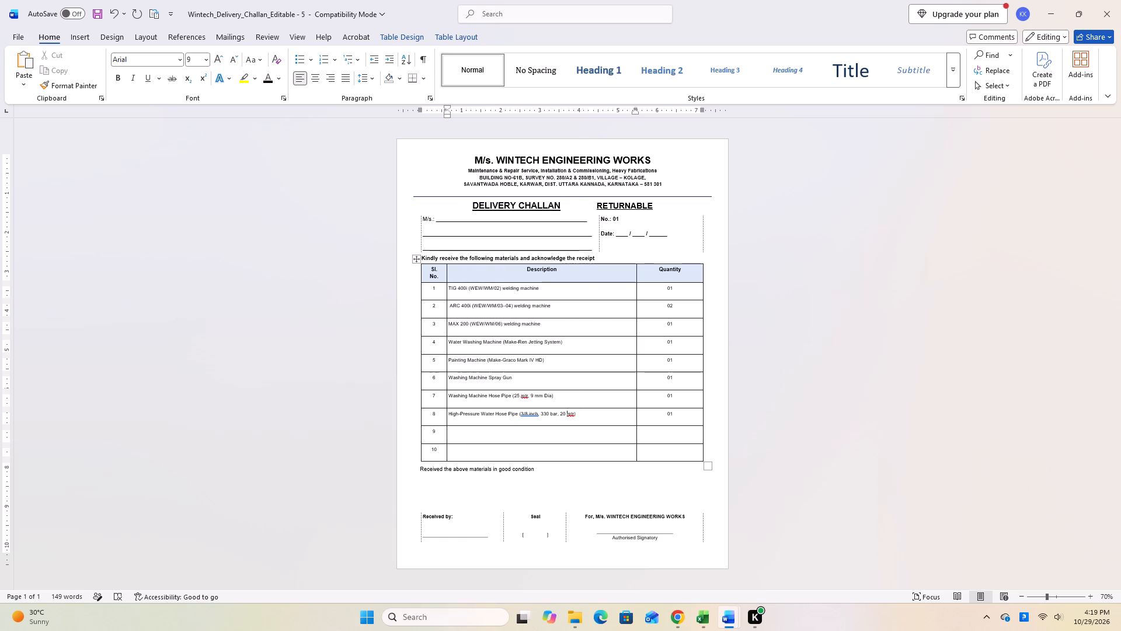
Dismiss the proofing flags on "mtr" and "3/8 inch" in the row 8 description of the materials table.
{"action": "left_click", "coordinate": [570, 415]}
{"action": "right_click", "coordinate": [570, 415]}
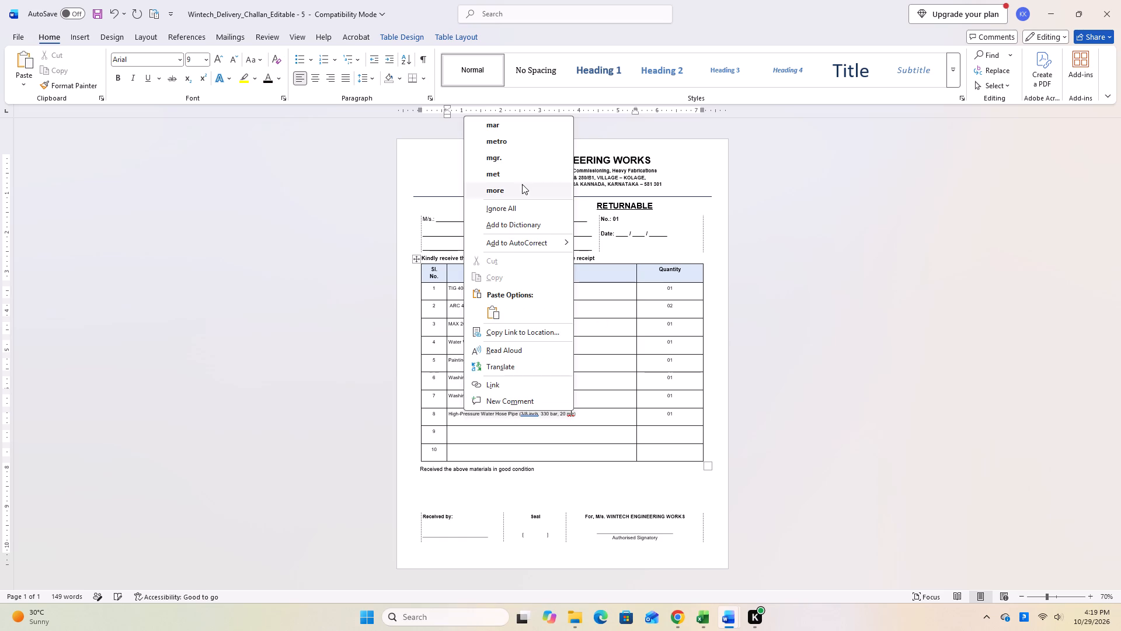
{"action": "left_click", "coordinate": [514, 216]}
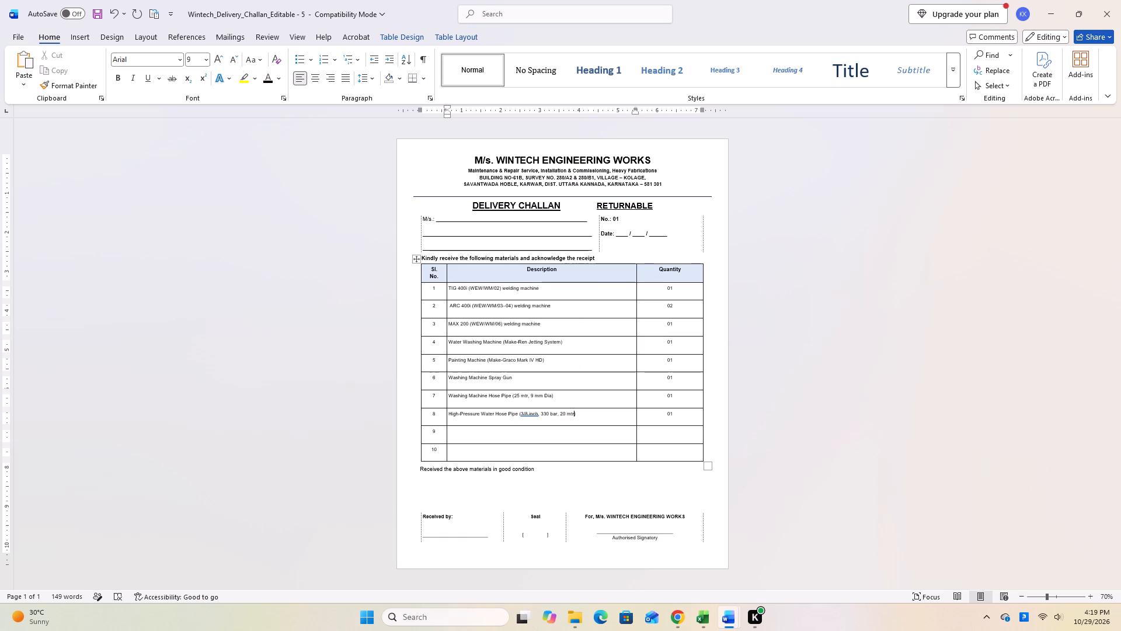
{"action": "right_click", "coordinate": [528, 413]}
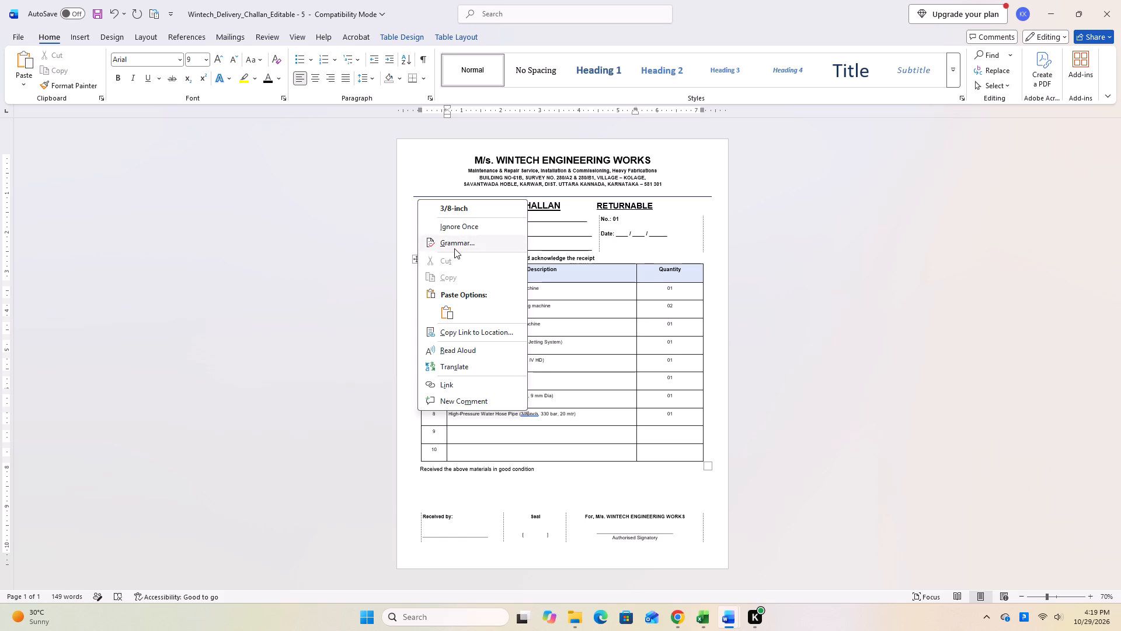
{"action": "left_click", "coordinate": [458, 227]}
{"action": "left_click", "coordinate": [786, 412]}
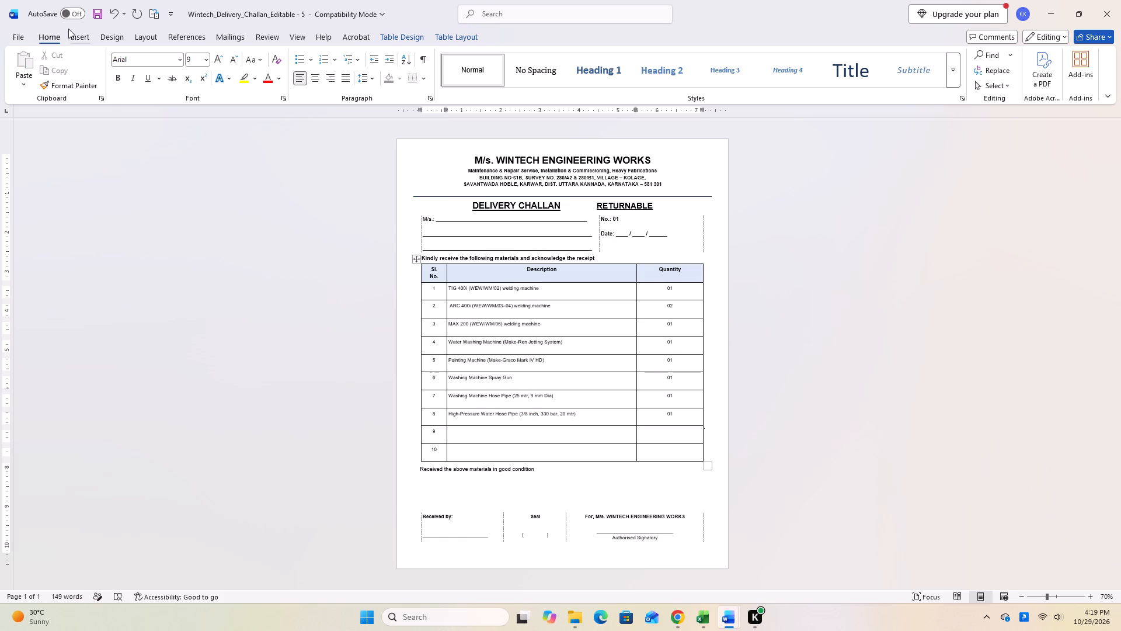
Save the challan 5 document and close it.
{"action": "double_click", "coordinate": [95, 12]}
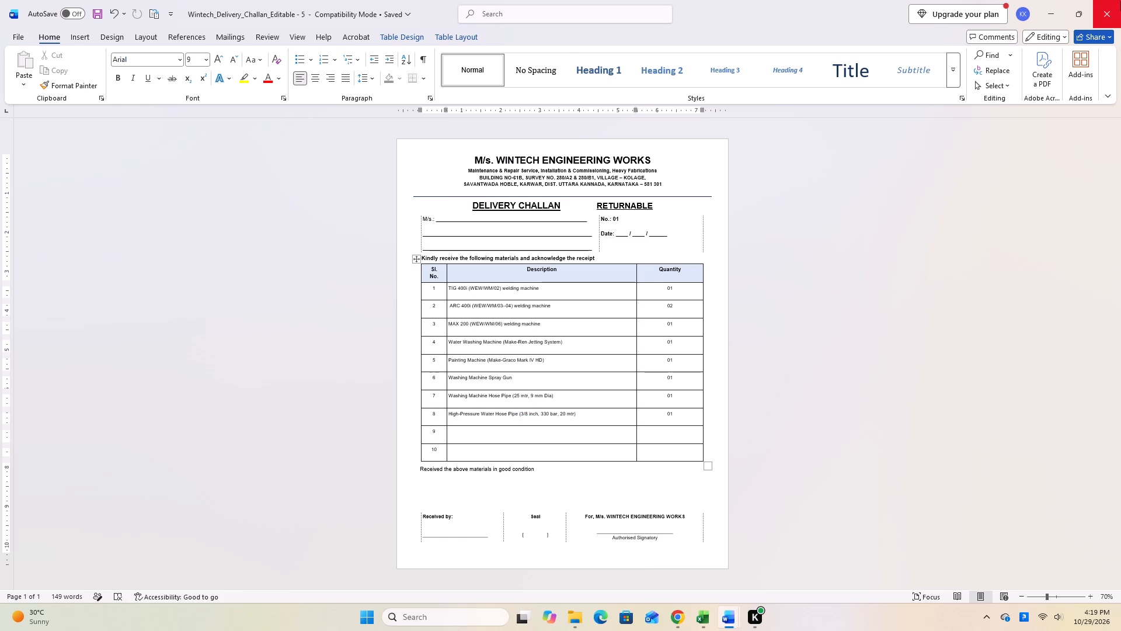
{"action": "left_click", "coordinate": [1120, 1]}
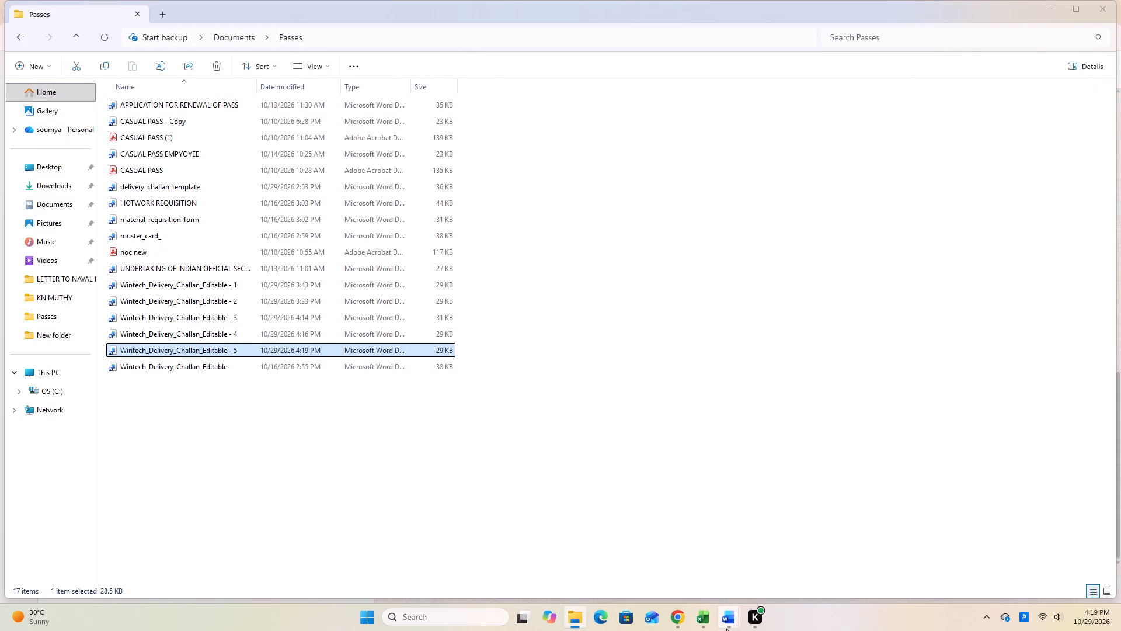
Switch to the open delivery_challan_template document and examine its materials tables.
{"action": "left_click", "coordinate": [726, 629]}
{"action": "left_click", "coordinate": [754, 542]}
{"action": "scroll", "coordinate": [698, 364], "scroll_direction": "down", "scroll_amount": 11}
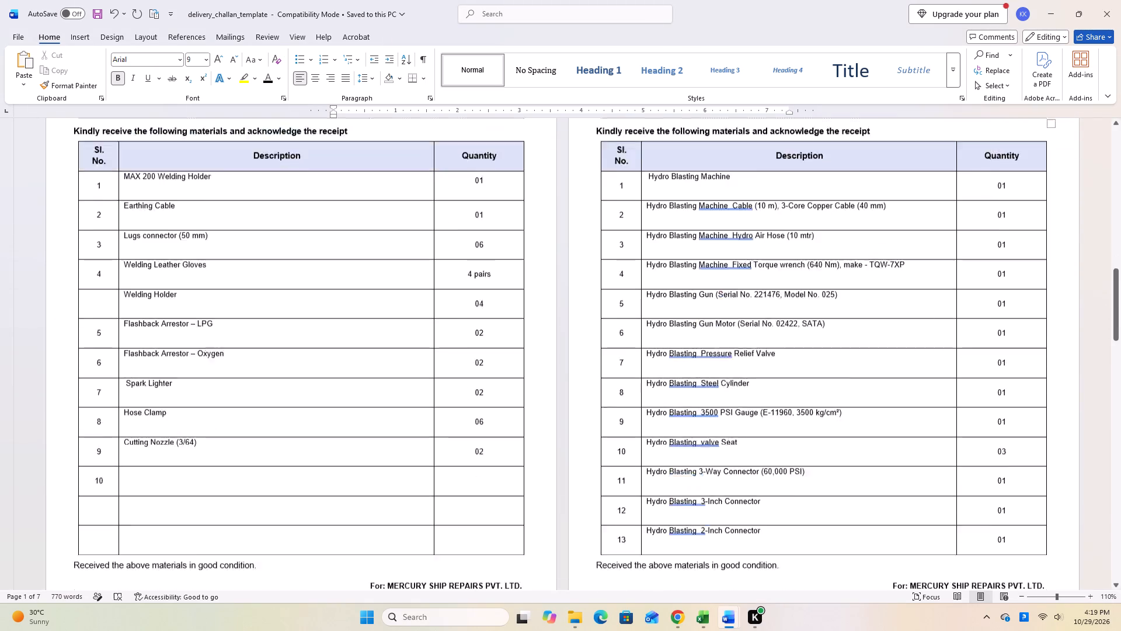
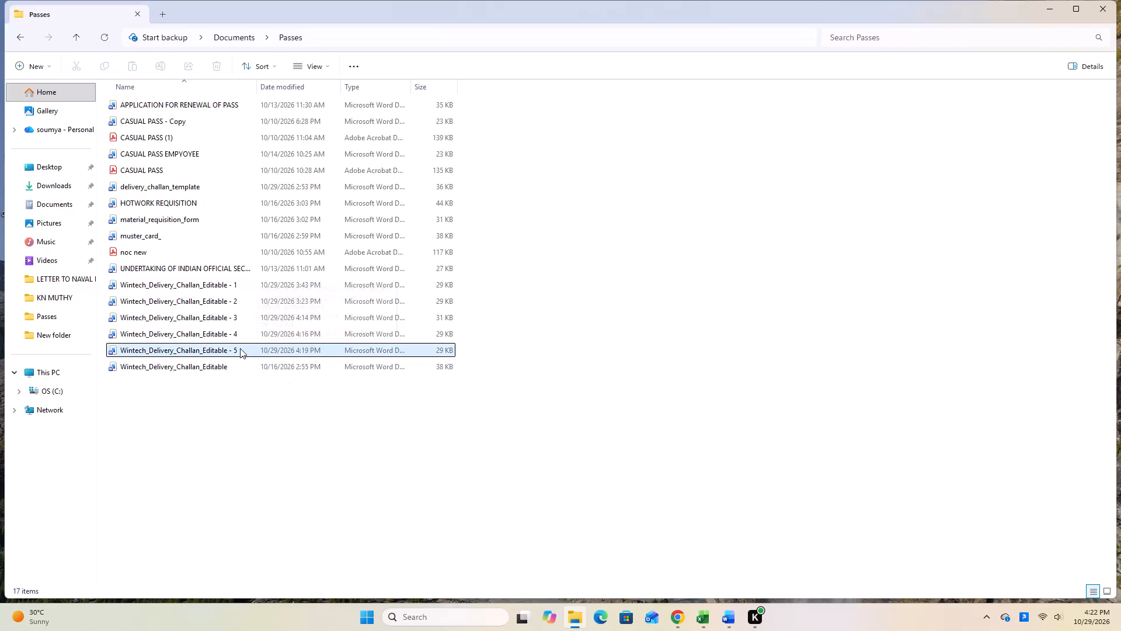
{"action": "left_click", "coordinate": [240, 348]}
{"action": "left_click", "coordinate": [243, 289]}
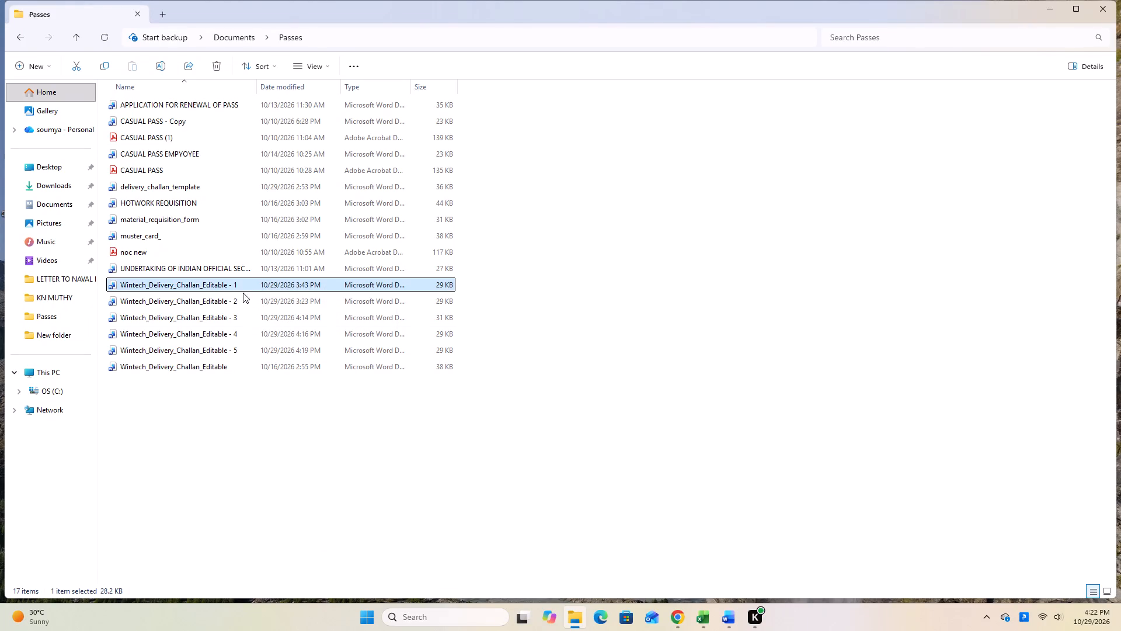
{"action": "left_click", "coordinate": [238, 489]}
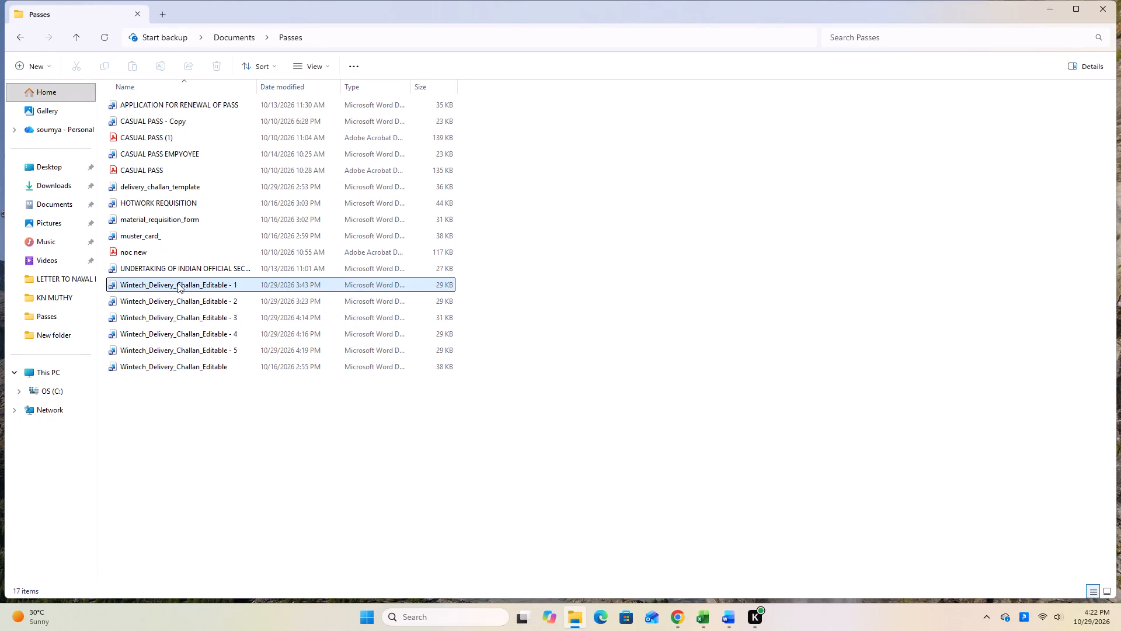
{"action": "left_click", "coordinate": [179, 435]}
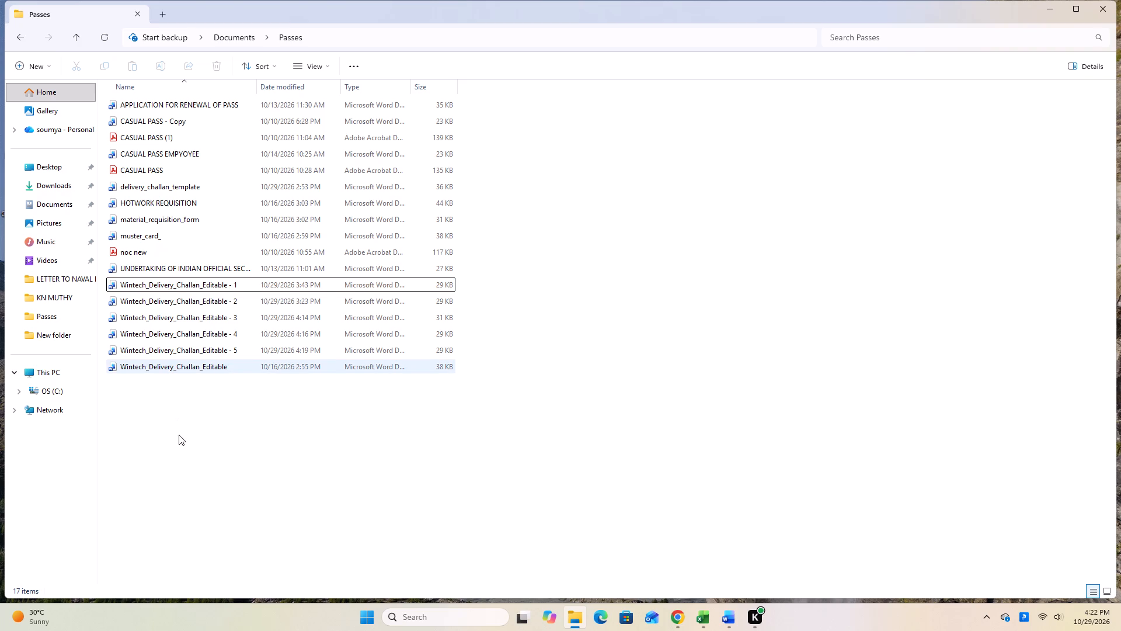